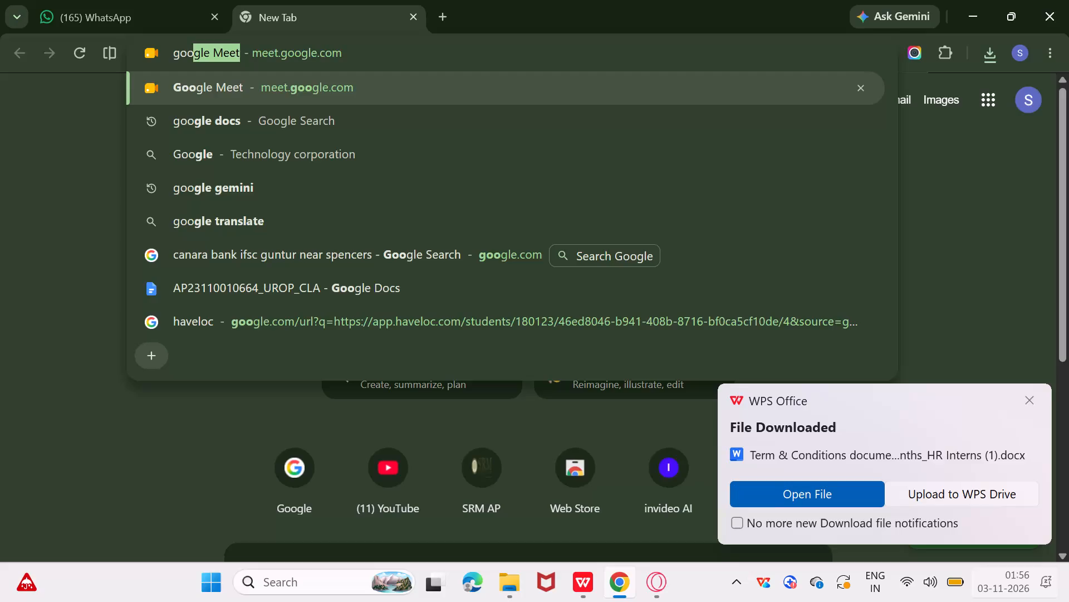
# Search for google docs, open a new blank Google Docs document and dismiss the file download notification.
pyautogui.click(189, 122)
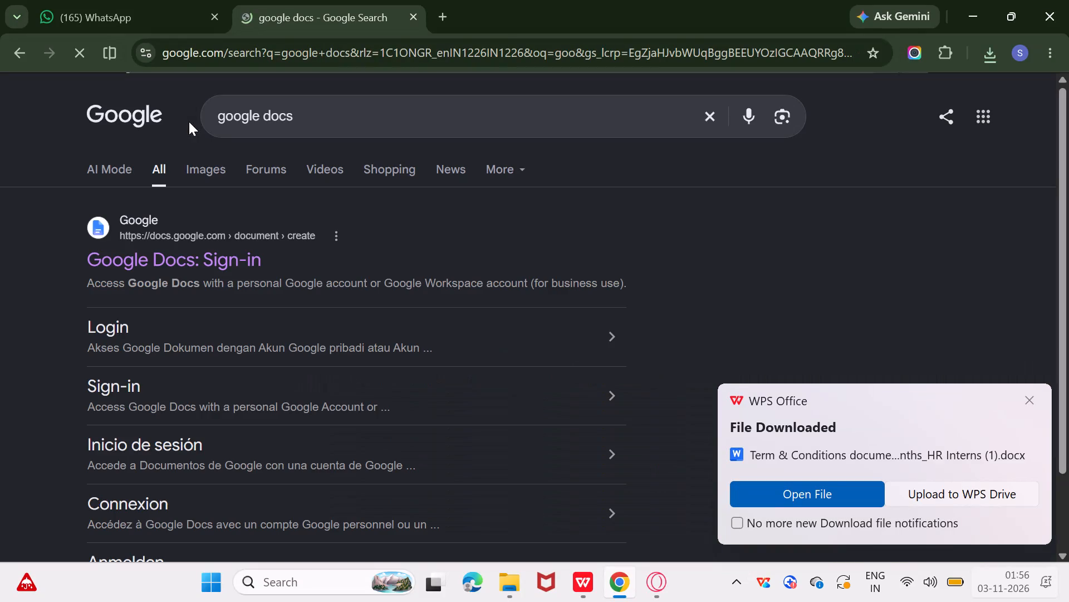
pyautogui.click(188, 257)
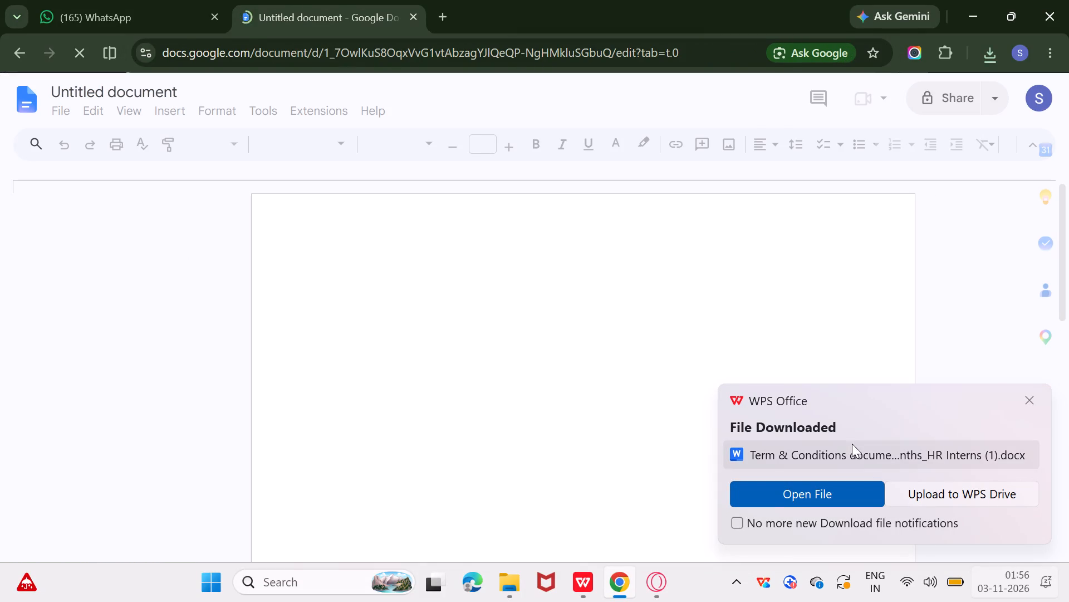
pyautogui.click(1022, 405)
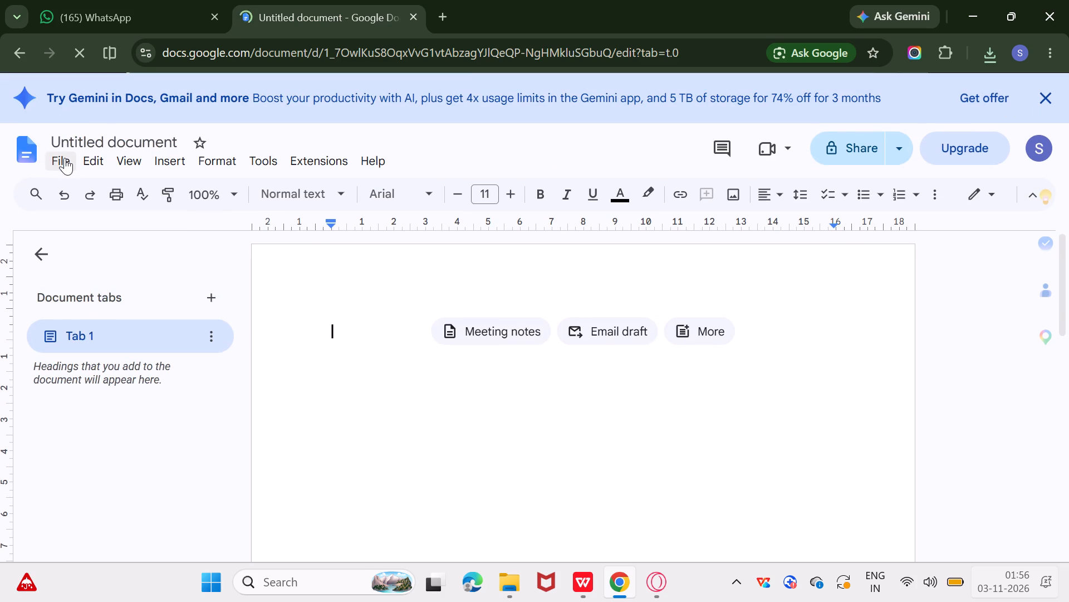
# Upload and open the "Term & Conditions document_1 months_HR Interns" Word file from the Downloads folder.
pyautogui.click(65, 158)
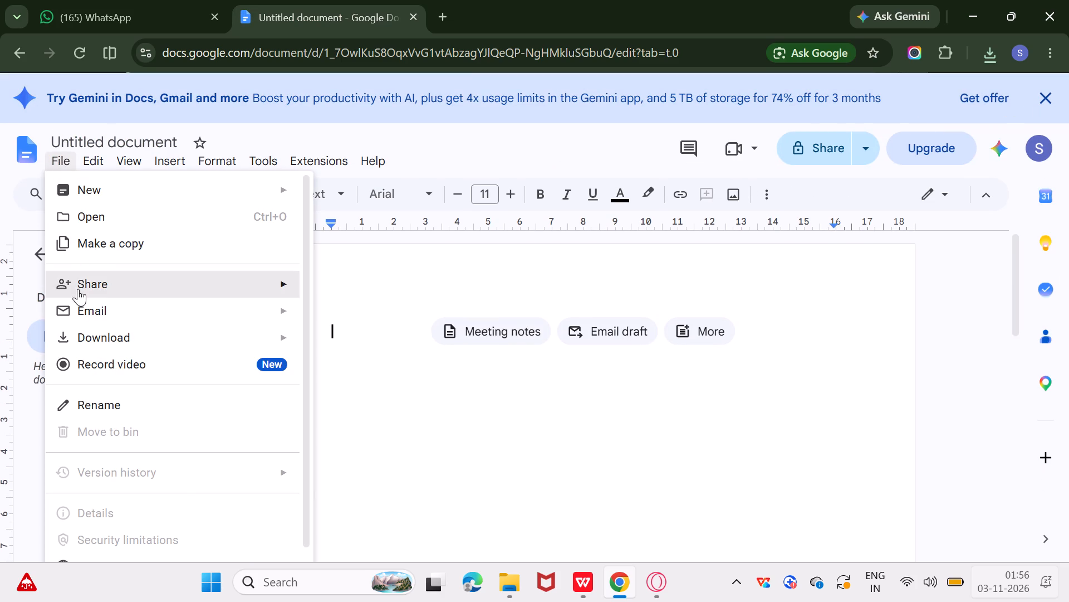
pyautogui.click(82, 213)
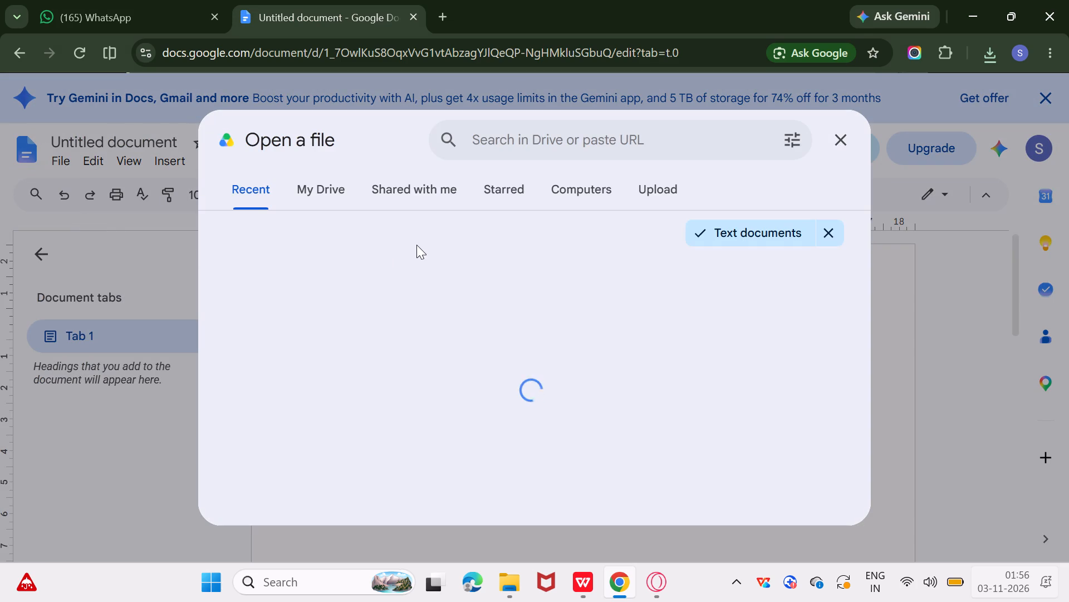
pyautogui.click(652, 196)
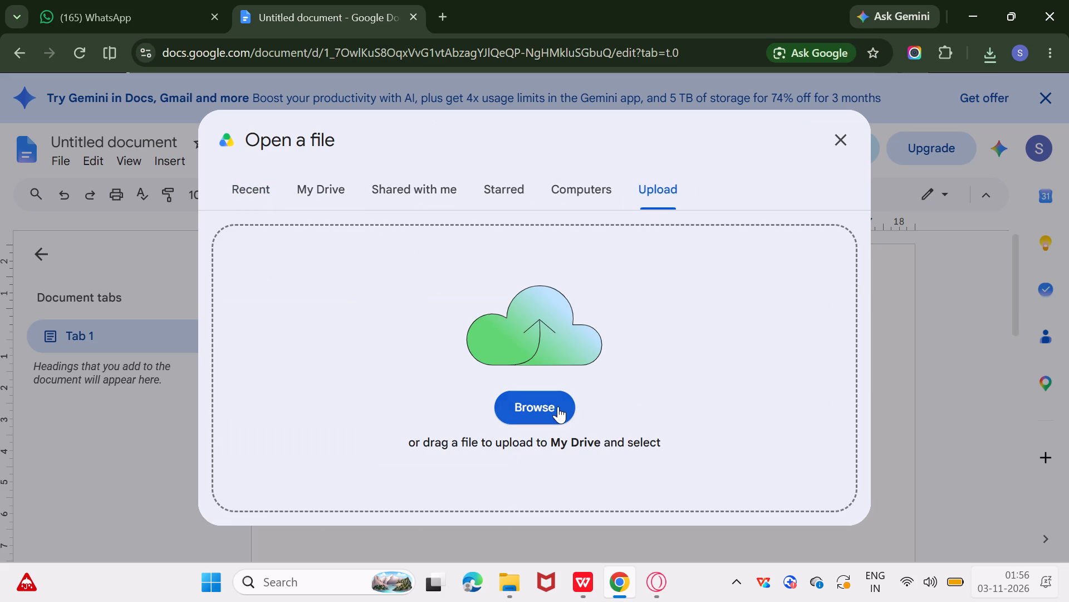
pyautogui.click(558, 406)
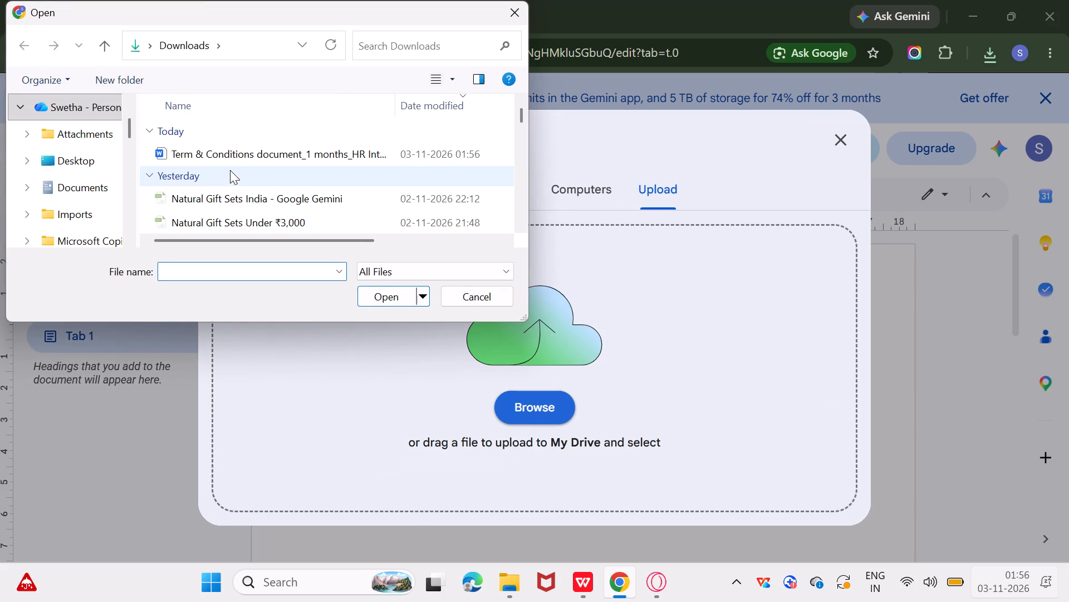
pyautogui.click(220, 158)
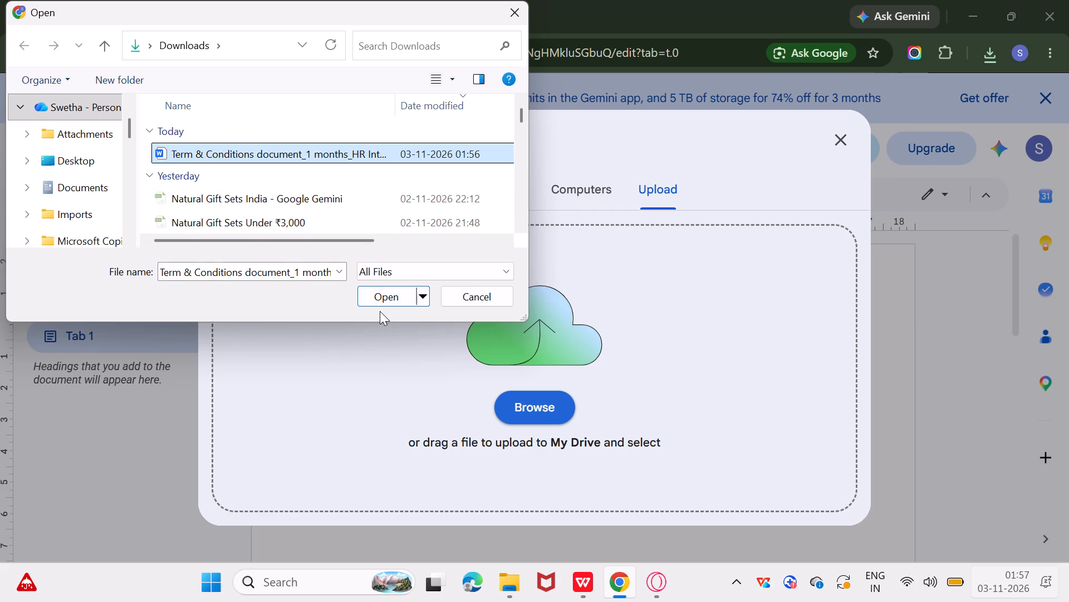
pyautogui.click(384, 290)
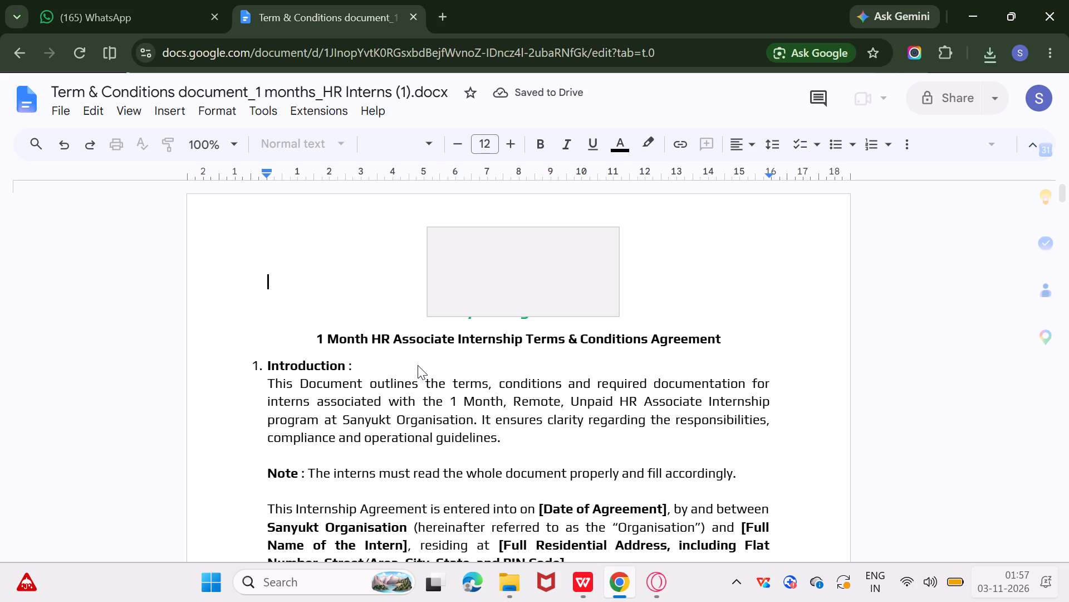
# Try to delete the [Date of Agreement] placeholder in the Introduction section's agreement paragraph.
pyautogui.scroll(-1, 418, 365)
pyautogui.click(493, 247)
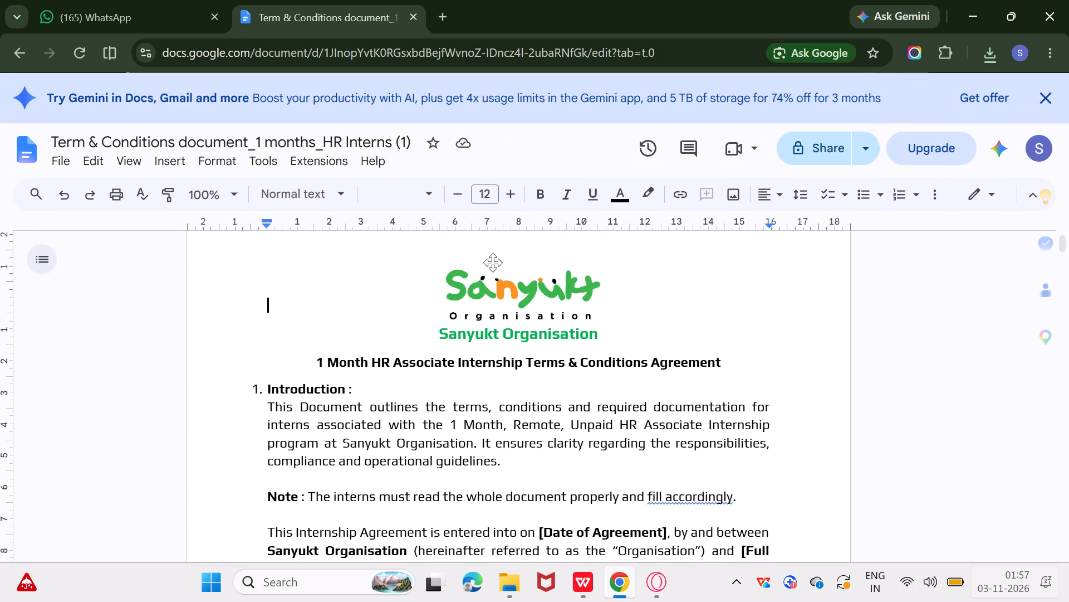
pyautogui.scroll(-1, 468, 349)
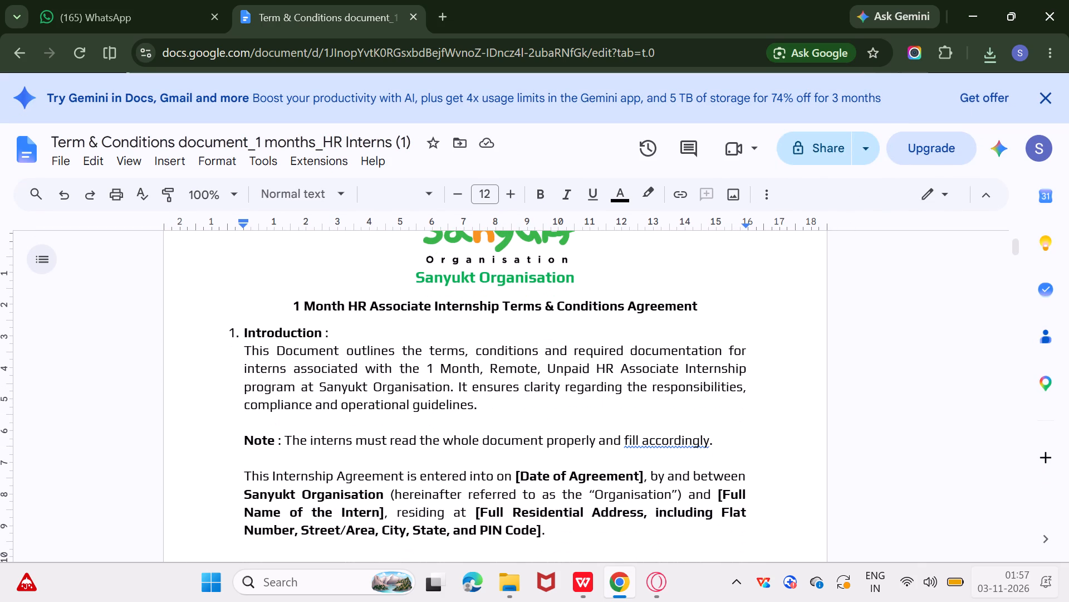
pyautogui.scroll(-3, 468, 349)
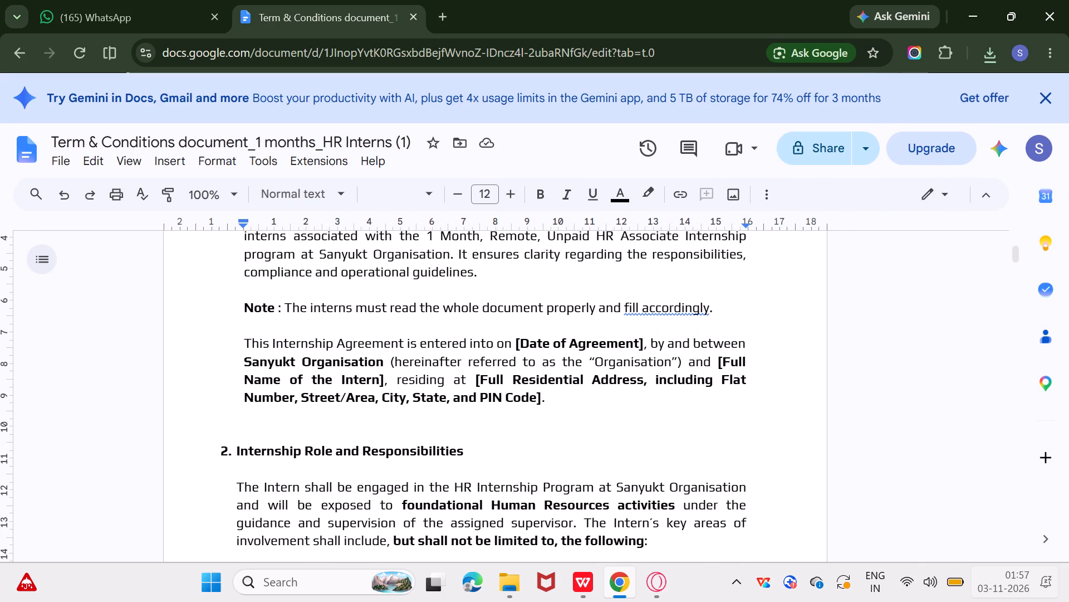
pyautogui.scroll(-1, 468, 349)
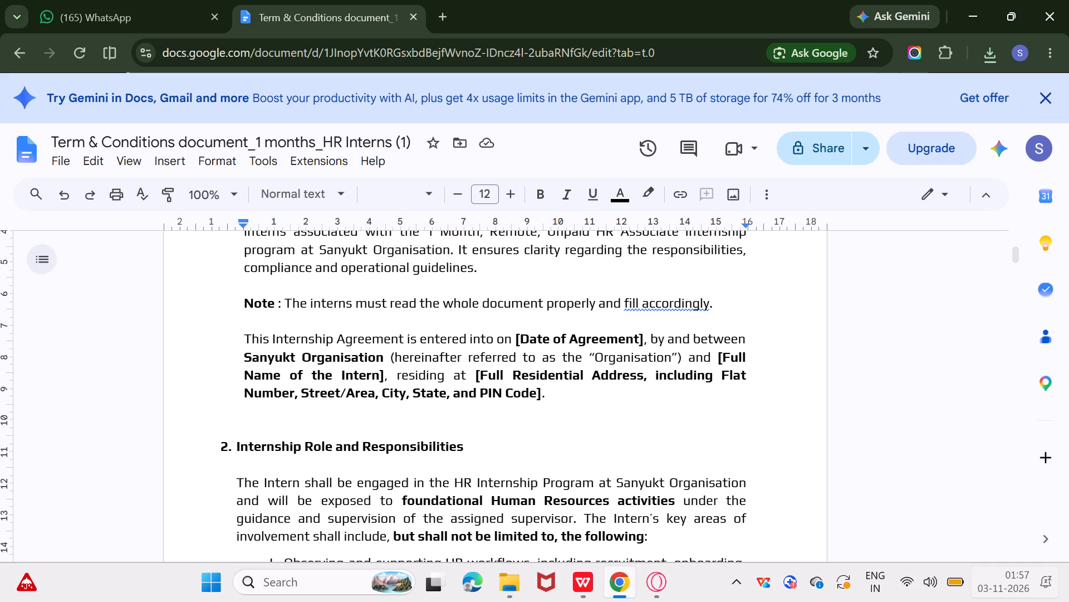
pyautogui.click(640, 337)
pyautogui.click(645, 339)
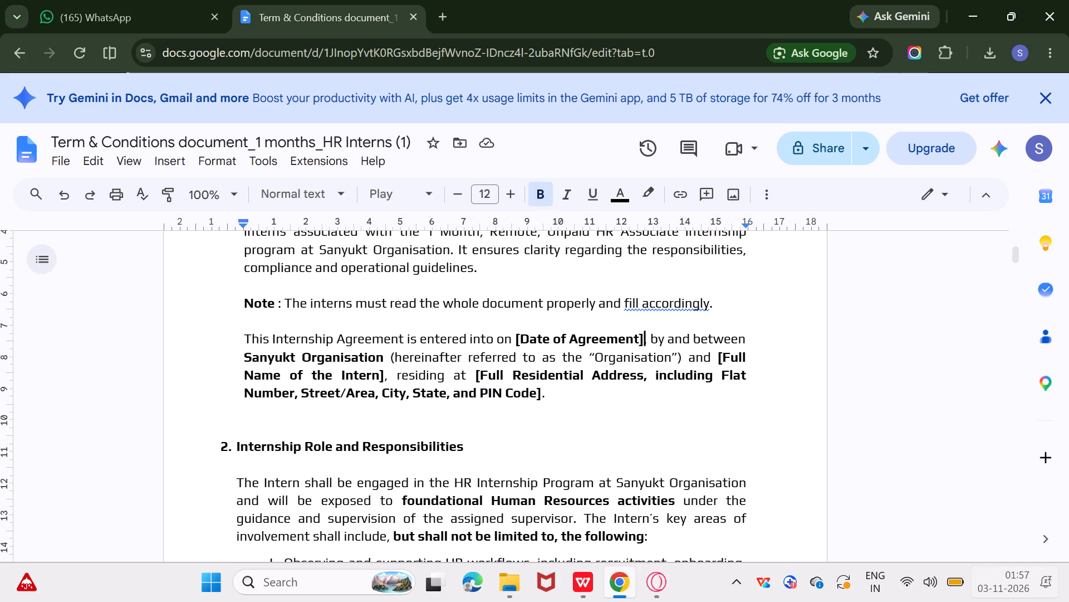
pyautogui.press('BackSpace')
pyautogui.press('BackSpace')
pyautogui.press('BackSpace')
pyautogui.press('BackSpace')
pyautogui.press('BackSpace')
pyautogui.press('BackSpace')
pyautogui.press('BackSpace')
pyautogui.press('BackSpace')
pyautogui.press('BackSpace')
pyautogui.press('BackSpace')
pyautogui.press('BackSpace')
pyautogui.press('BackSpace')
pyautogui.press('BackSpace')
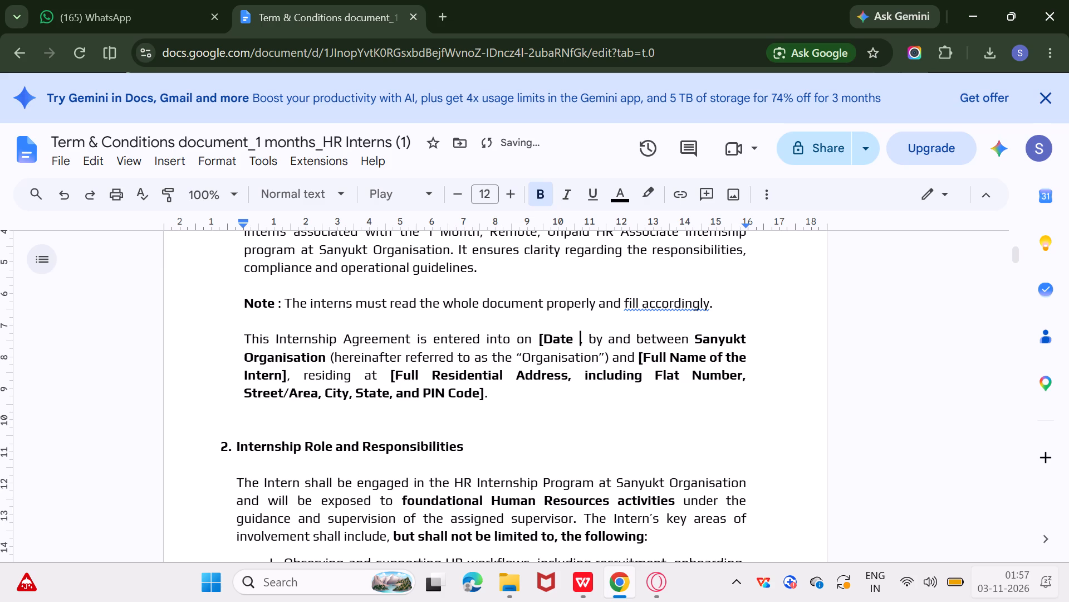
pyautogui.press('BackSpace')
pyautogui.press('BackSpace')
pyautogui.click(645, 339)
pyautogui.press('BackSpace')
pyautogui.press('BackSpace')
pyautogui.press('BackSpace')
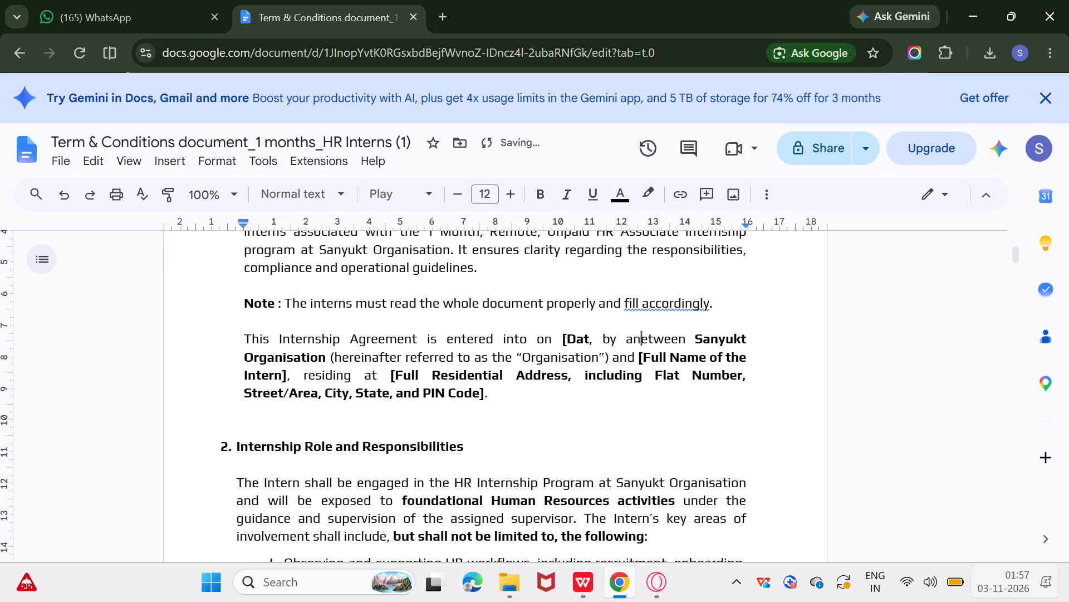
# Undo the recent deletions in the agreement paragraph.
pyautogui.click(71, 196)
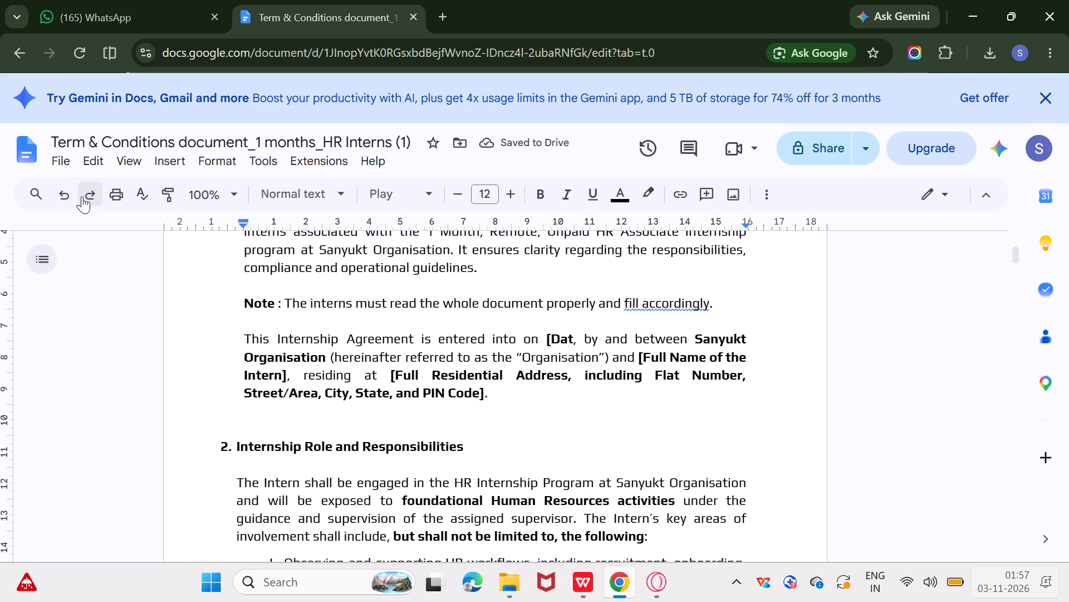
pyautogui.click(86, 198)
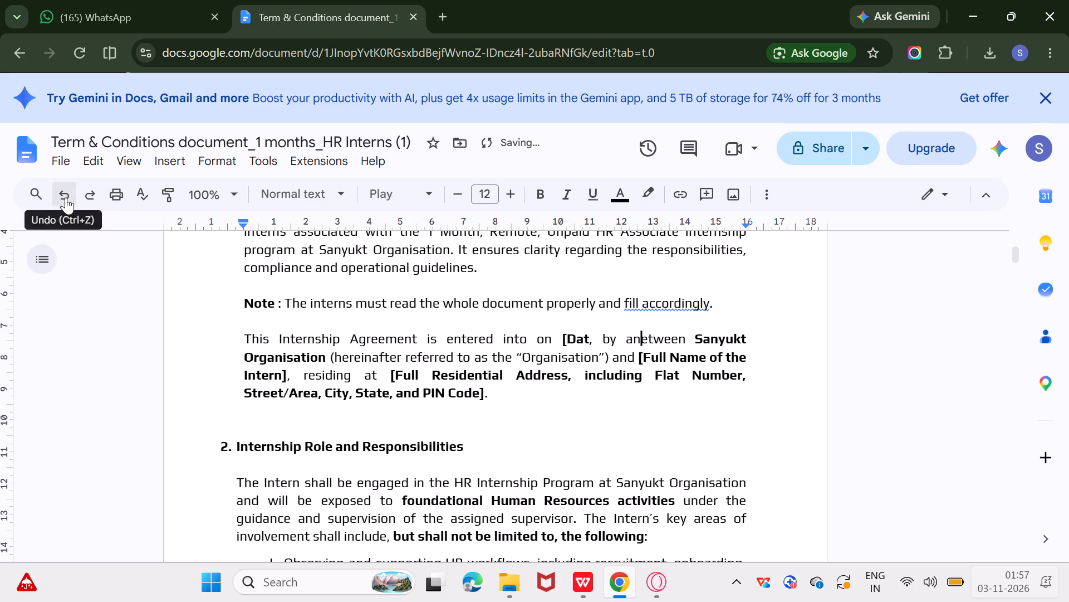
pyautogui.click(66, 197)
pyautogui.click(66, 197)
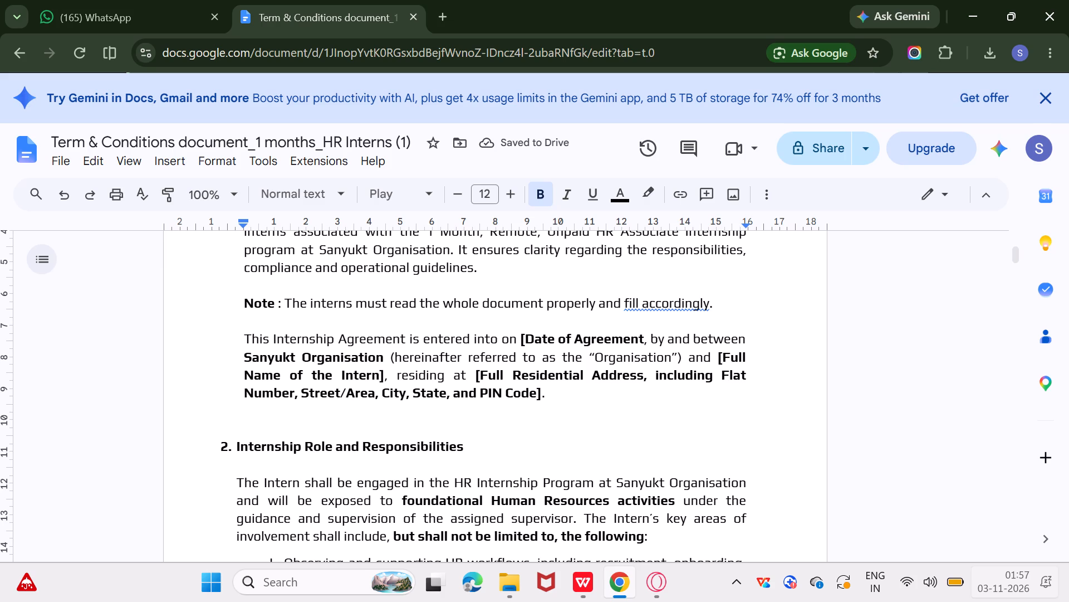
# Replace the date of agreement placeholder and the comma after it with 02-11-2026 in the agreement paragraph.
pyautogui.press('BackSpace')
pyautogui.press('BackSpace')
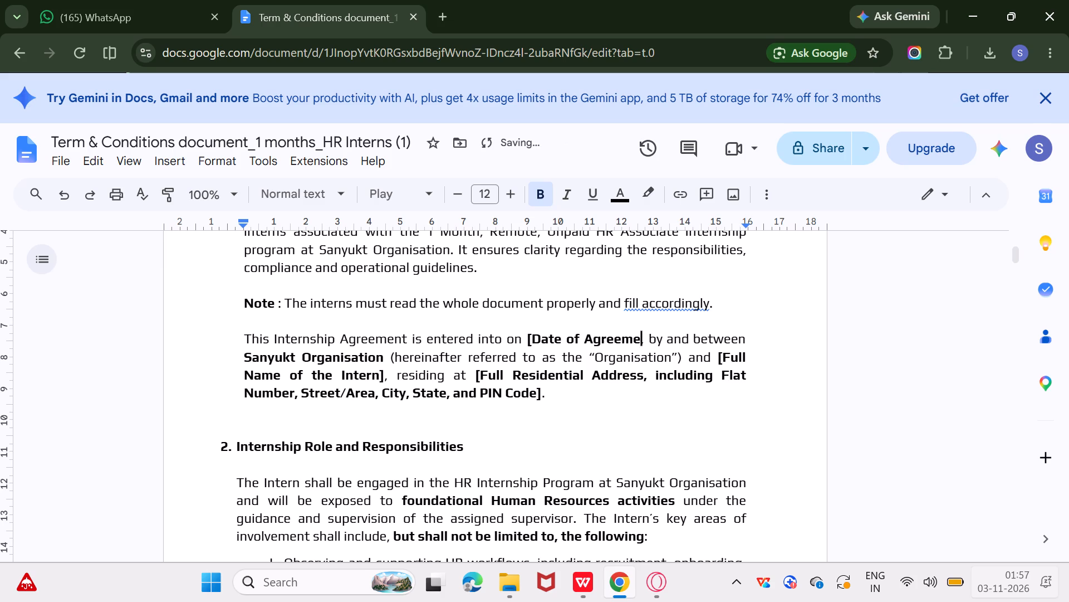
pyautogui.press('BackSpace')
pyautogui.press('BackSpace')
pyautogui.press('BackSpace')
pyautogui.press('BackSpace')
pyautogui.press('BackSpace')
pyautogui.press('BackSpace')
pyautogui.press('BackSpace')
pyautogui.press('BackSpace')
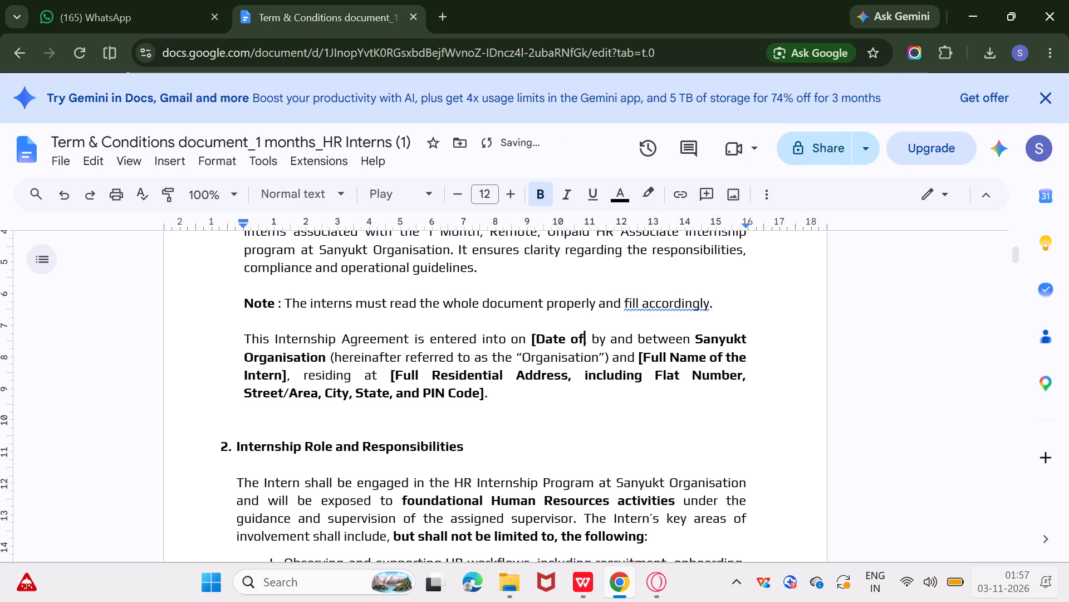
pyautogui.press('BackSpace')
pyautogui.press('BackSpace')
pyautogui.press('BackSpace')
pyautogui.press('BackSpace')
pyautogui.press('BackSpace')
pyautogui.press('BackSpace')
pyautogui.press('BackSpace')
pyautogui.press('BackSpace')
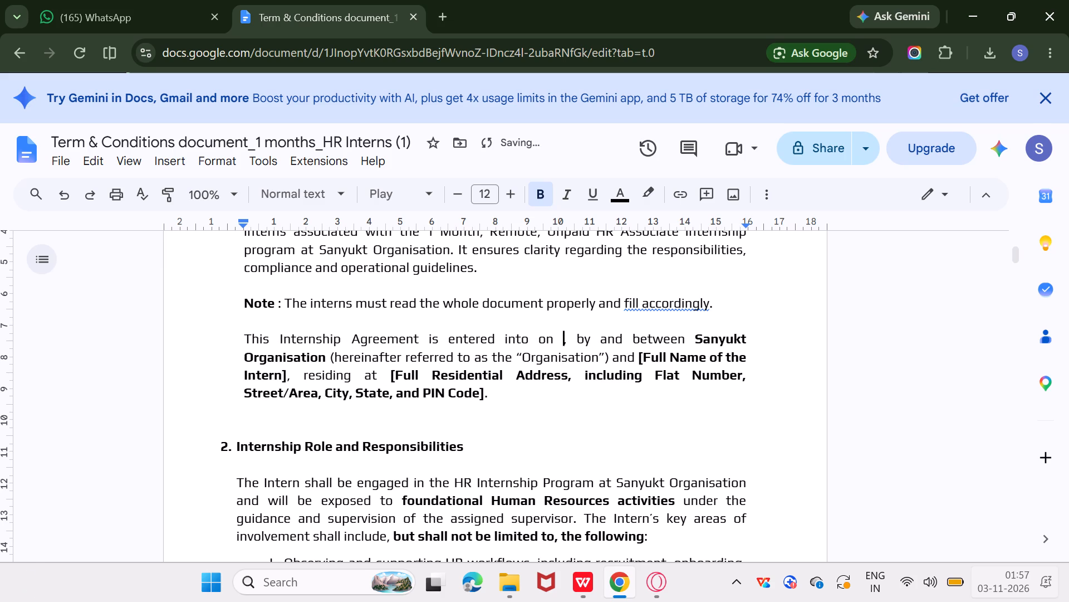
pyautogui.click(655, 400)
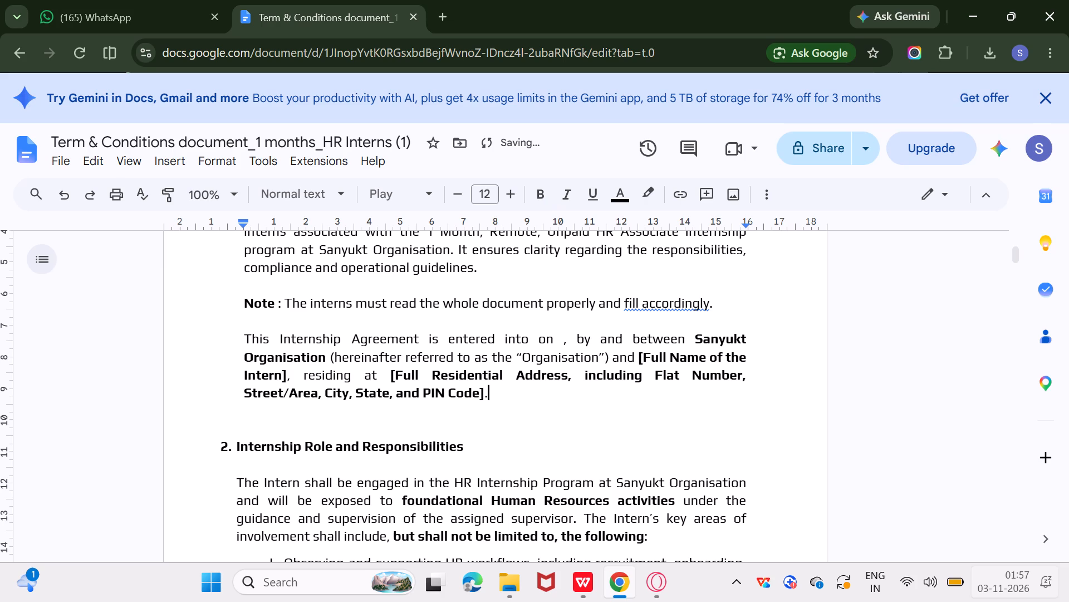
pyautogui.click(571, 343)
pyautogui.press('BackSpace')
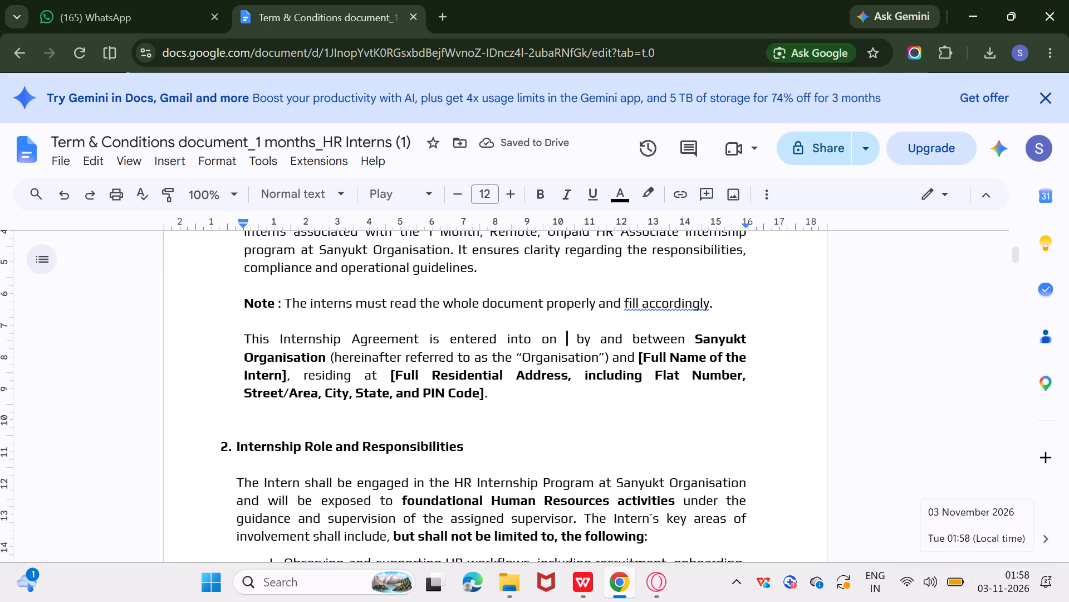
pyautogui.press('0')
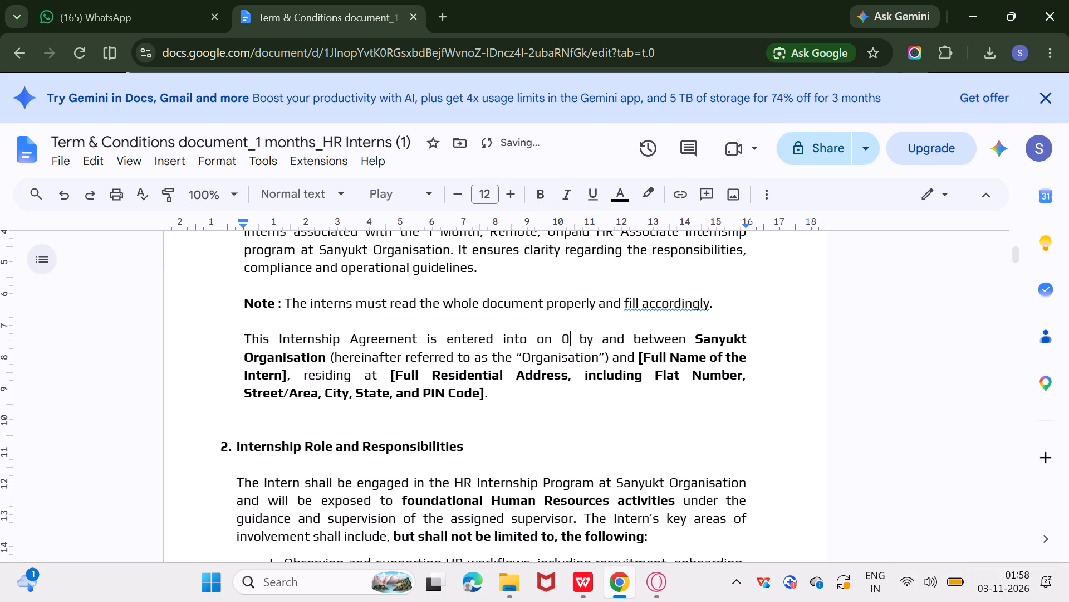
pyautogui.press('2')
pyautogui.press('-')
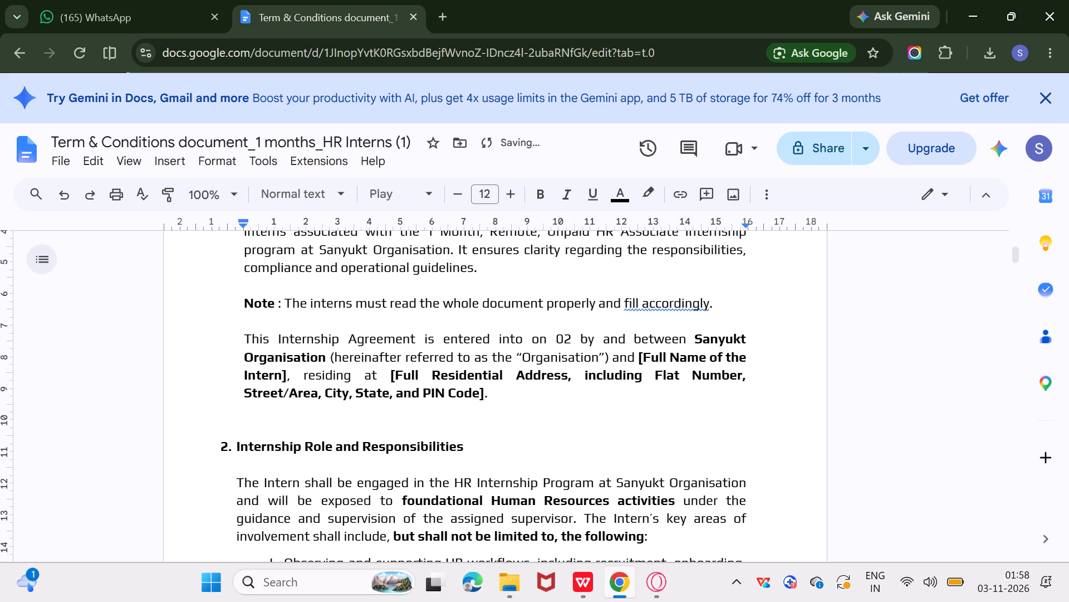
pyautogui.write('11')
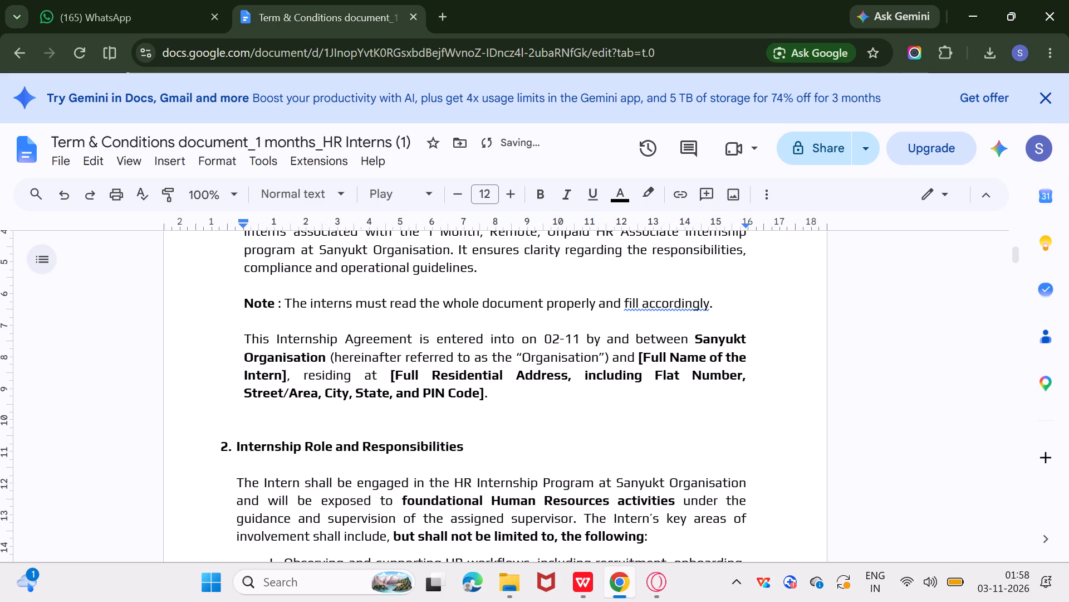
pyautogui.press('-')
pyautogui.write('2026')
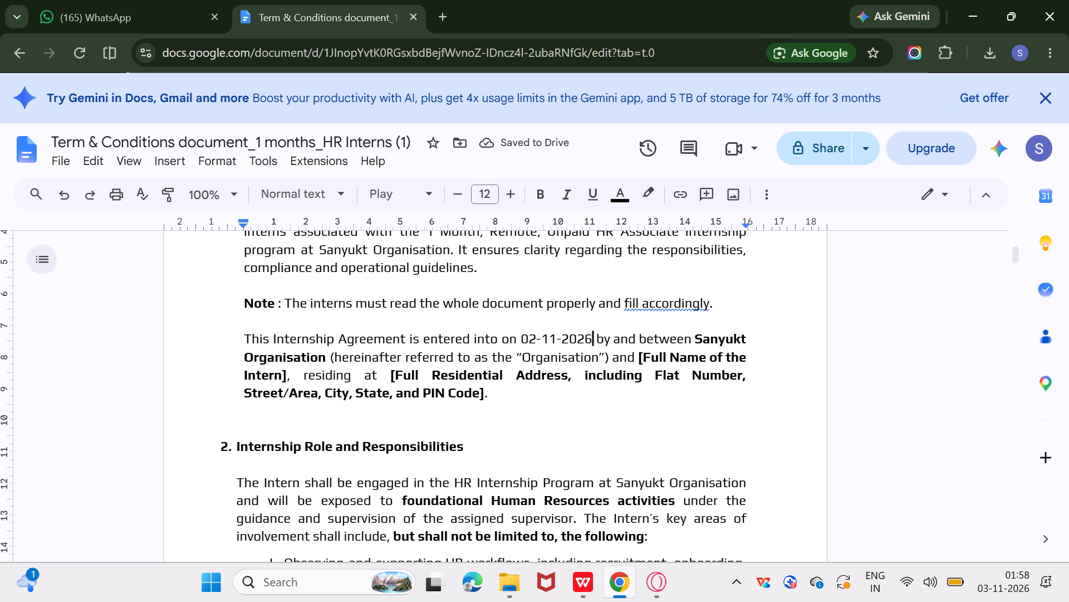
# Make the agreement date 02-11-2026 bold.
pyautogui.moveTo(590, 339); pyautogui.dragTo(523, 339)
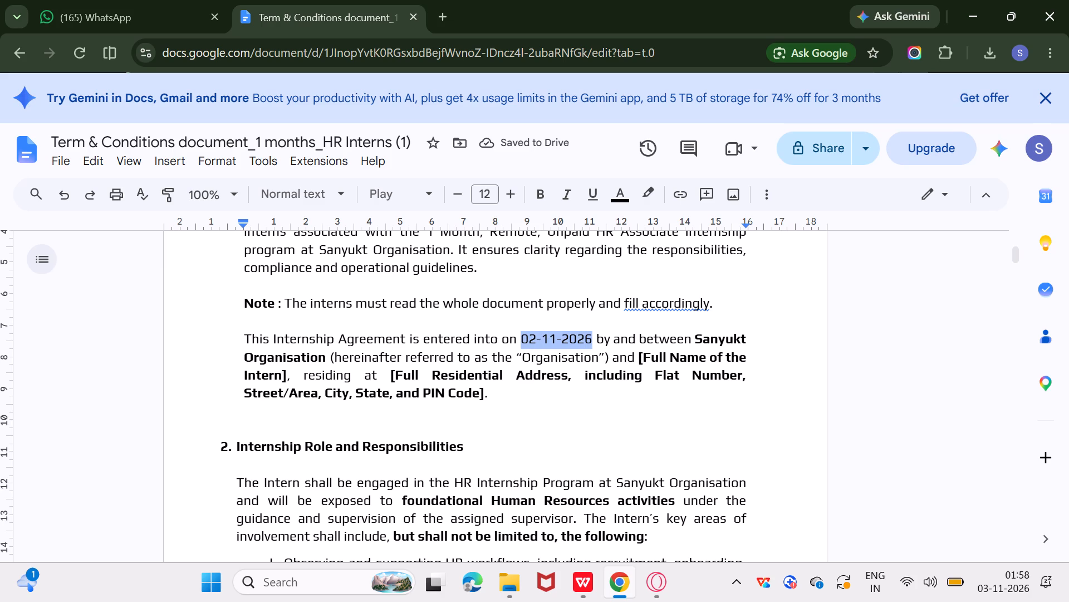
pyautogui.click(541, 193)
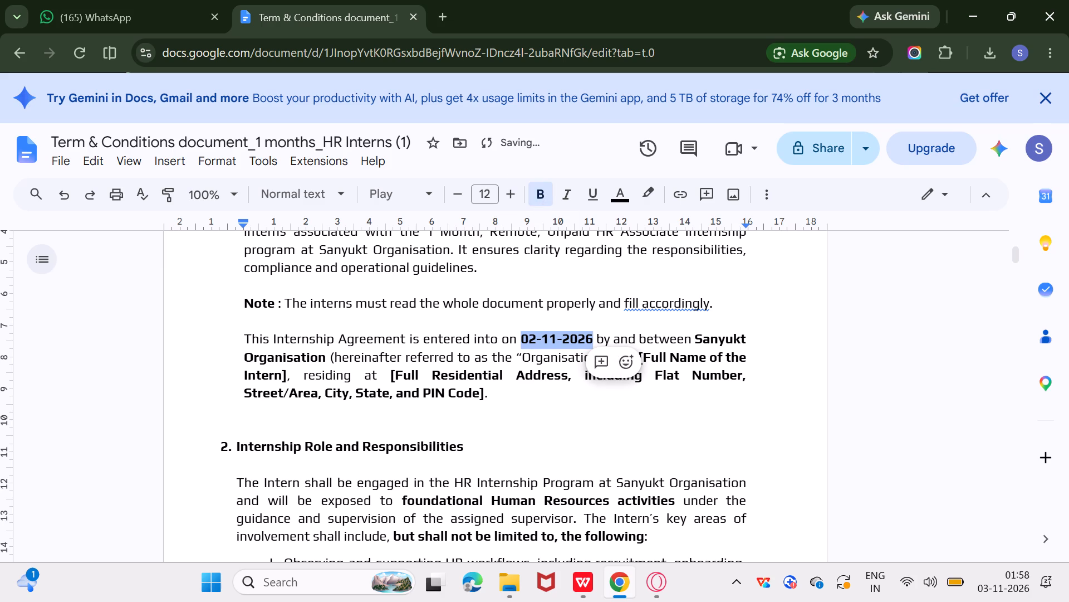
pyautogui.click(585, 409)
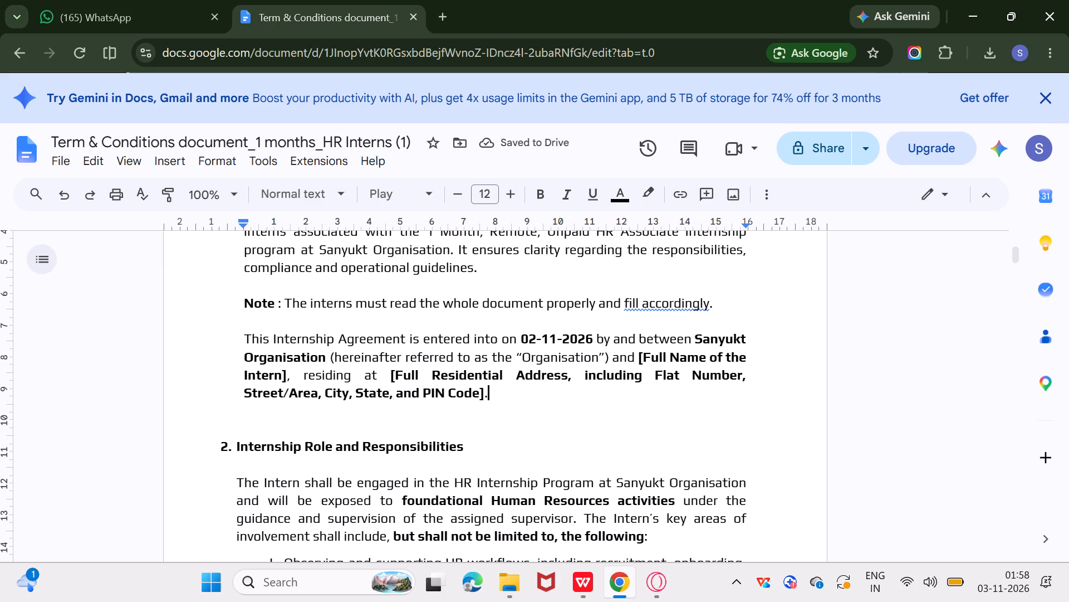
# Replace the "Full Name of the Intern" placeholder text with the intern's name, keeping the square brackets.
pyautogui.moveTo(645, 358); pyautogui.dragTo(654, 370)
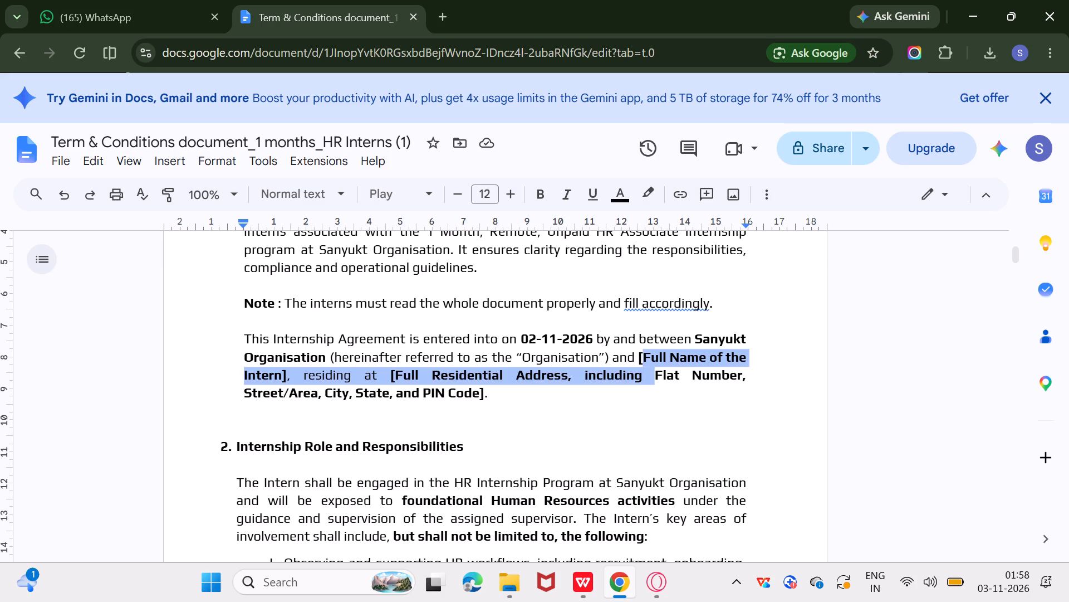
pyautogui.moveTo(654, 370); pyautogui.dragTo(273, 376)
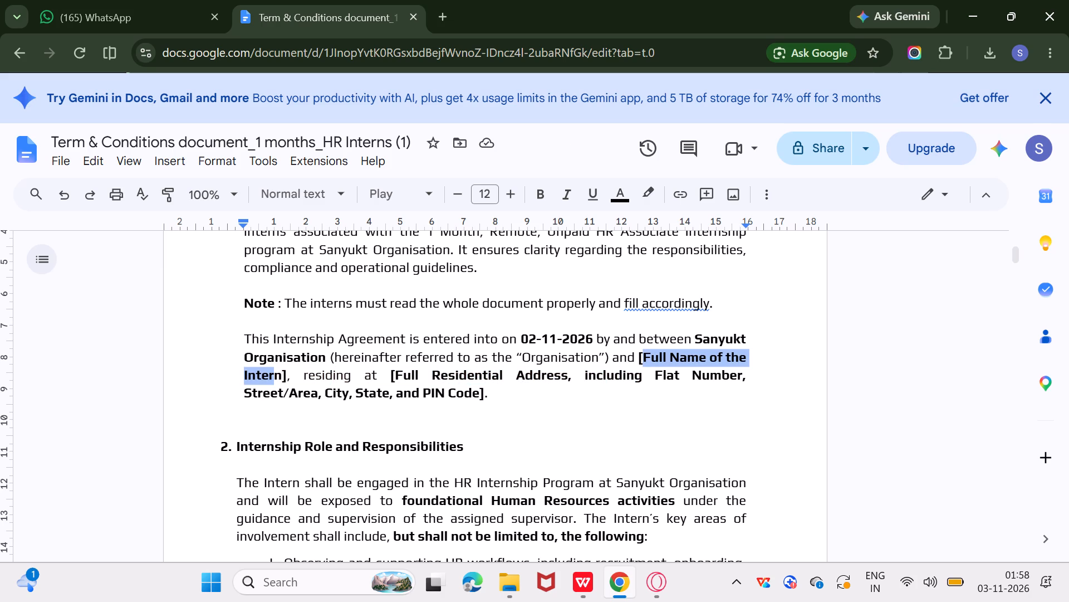
pyautogui.moveTo(273, 376); pyautogui.dragTo(281, 376)
pyautogui.press('Delete')
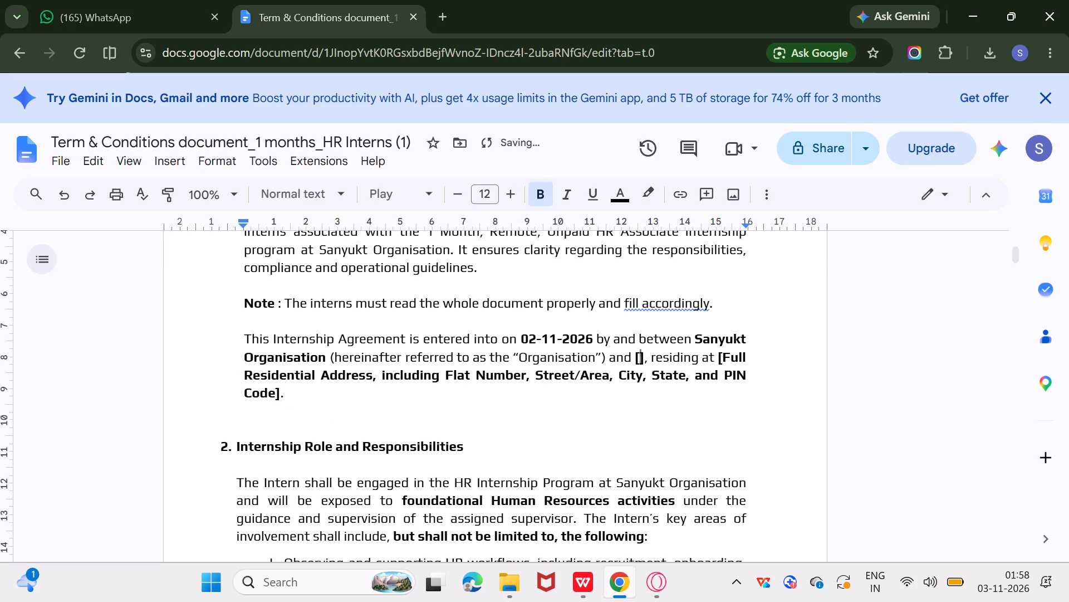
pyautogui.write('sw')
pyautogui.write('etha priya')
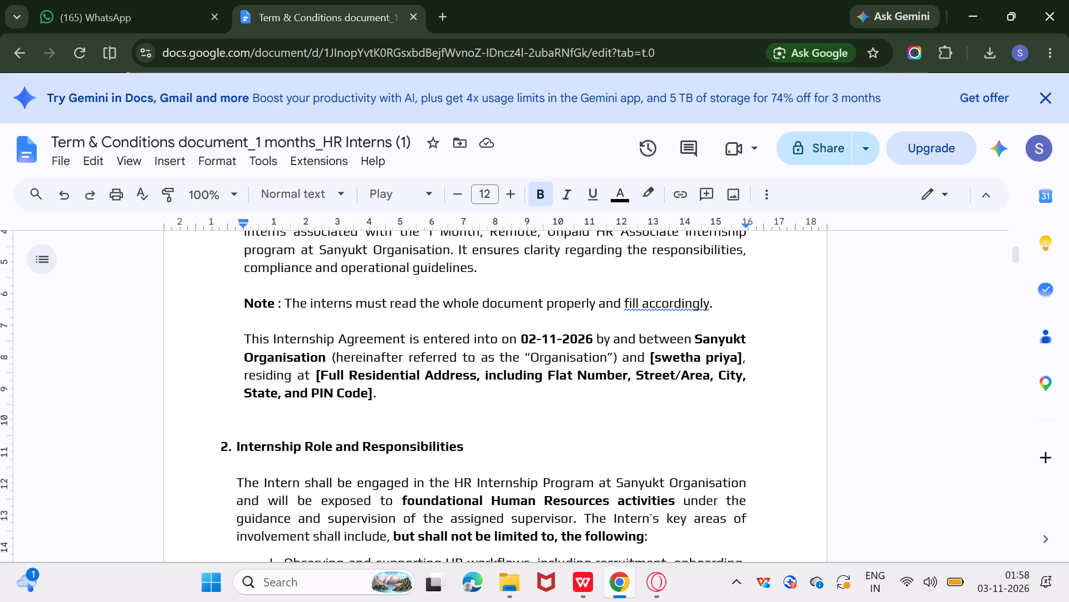
# Delete the "Full Residential Address" text inside the residence placeholder of the agreement paragraph, keeping the opening bracket.
pyautogui.click(476, 377)
pyautogui.press('BackSpace')
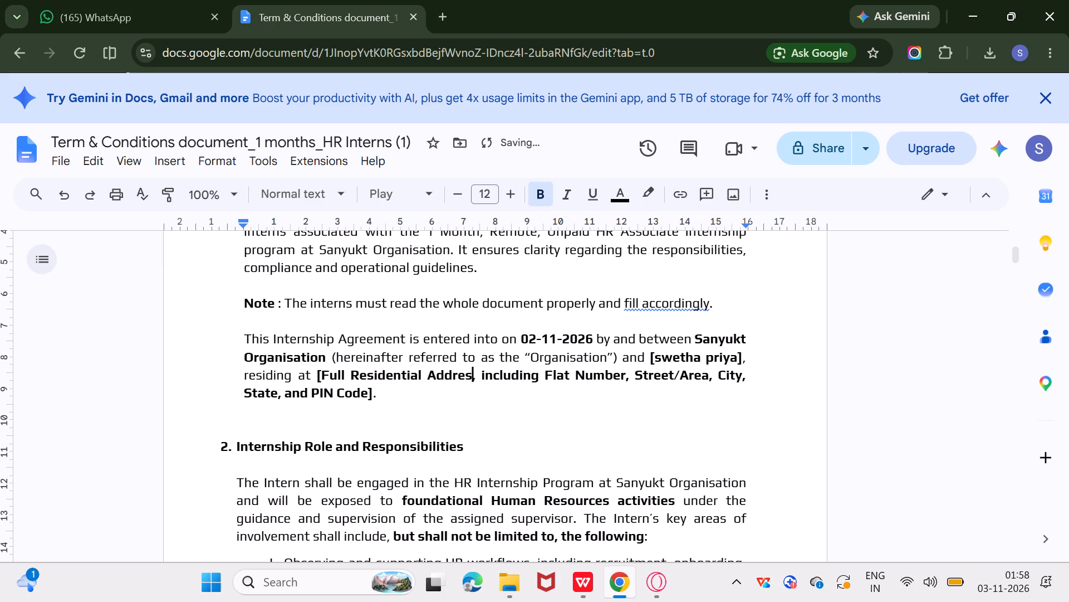
pyautogui.press('BackSpace')
pyautogui.press('BackSpace')
pyautogui.press('BackSpace')
pyautogui.press('BackSpace')
pyautogui.press('BackSpace')
pyautogui.press('BackSpace')
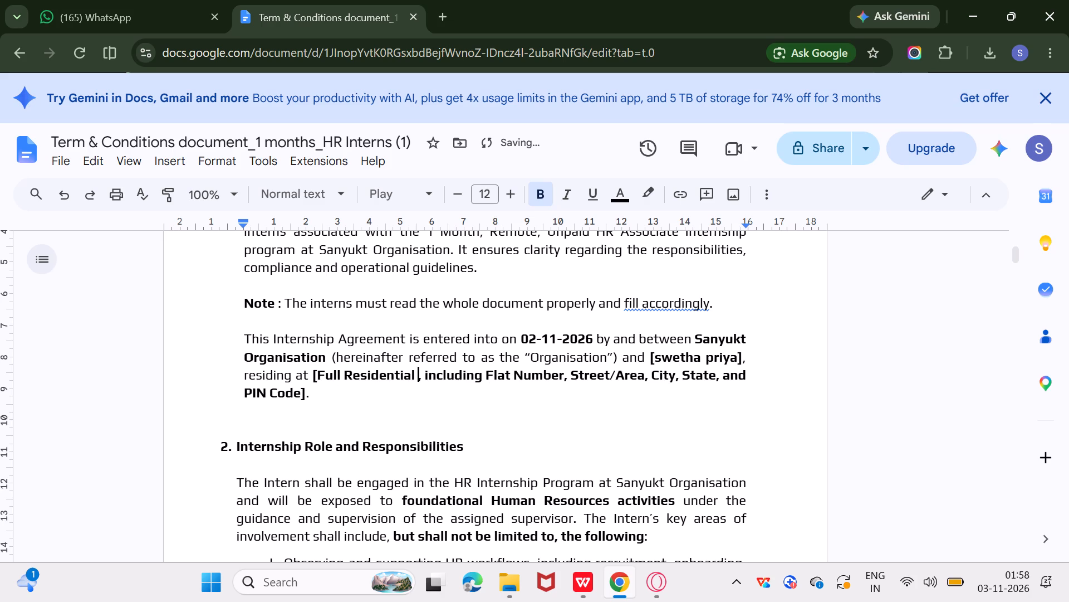
pyautogui.press('BackSpace')
pyautogui.press('BackSpace')
pyautogui.press('BackSpace')
pyautogui.press('BackSpace')
pyautogui.press('BackSpace')
pyautogui.press('BackSpace')
pyautogui.press('BackSpace')
pyautogui.press('BackSpace')
pyautogui.press('BackSpace')
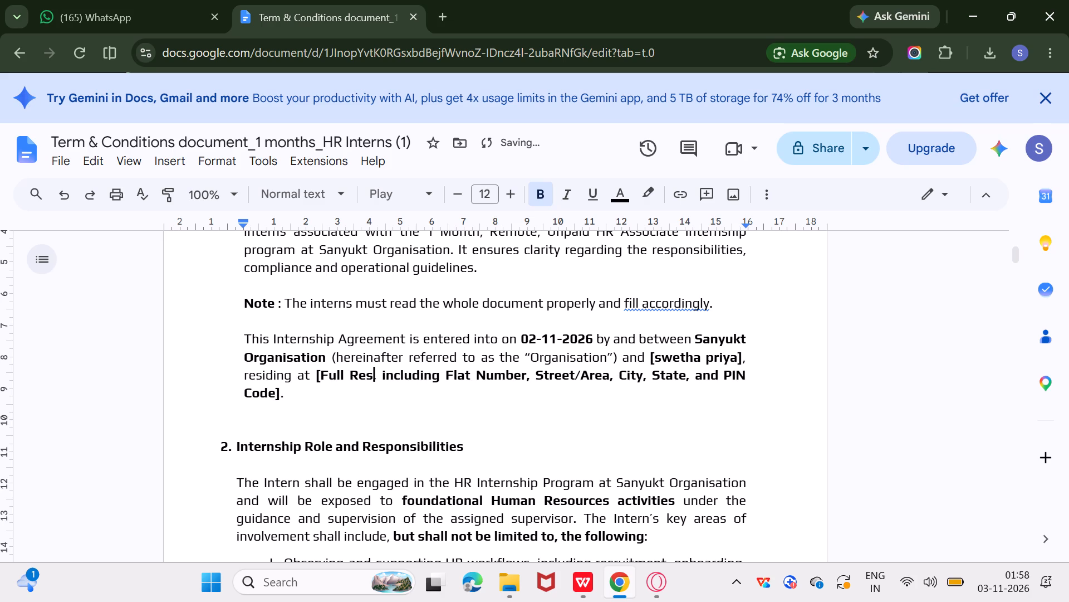
pyautogui.press('BackSpace')
pyautogui.press('BackSpace')
pyautogui.press('BackSpace')
pyautogui.press('BackSpace')
pyautogui.press('BackSpace')
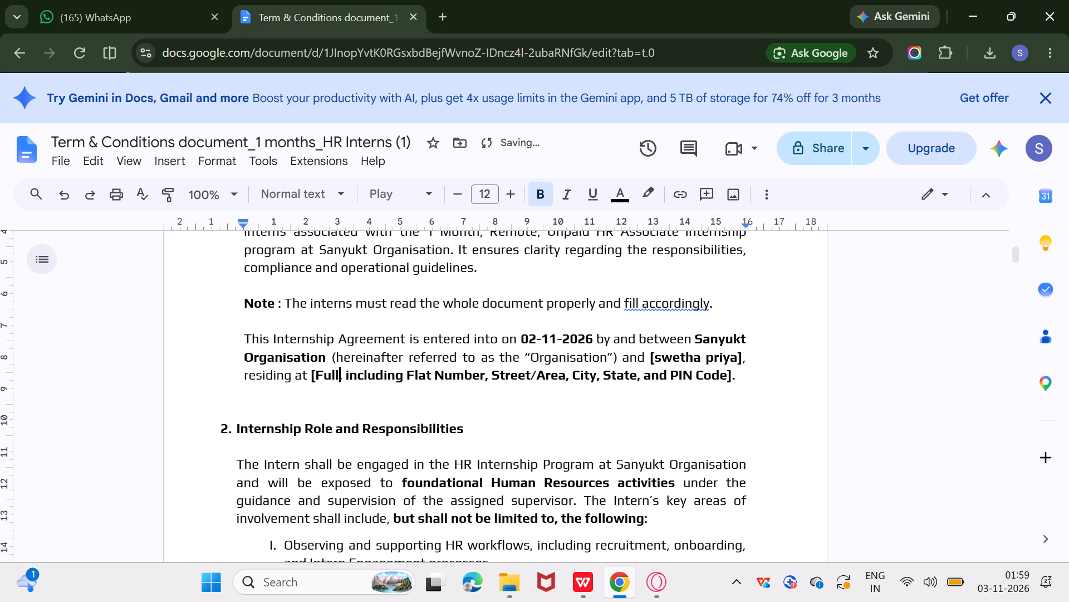
pyautogui.press('BackSpace')
pyautogui.press('BackSpace')
pyautogui.press('BackSpace')
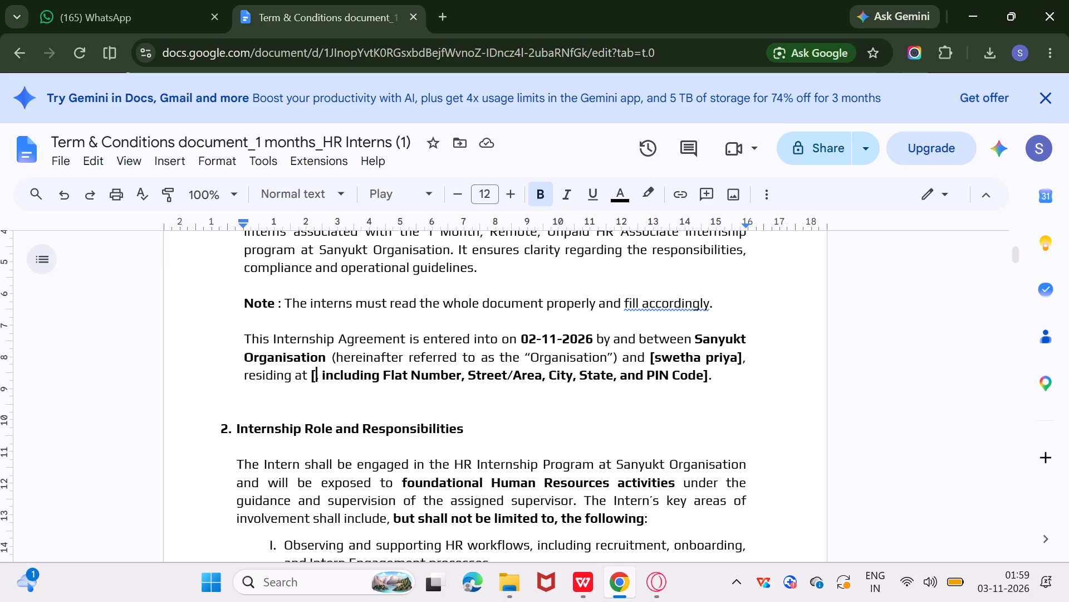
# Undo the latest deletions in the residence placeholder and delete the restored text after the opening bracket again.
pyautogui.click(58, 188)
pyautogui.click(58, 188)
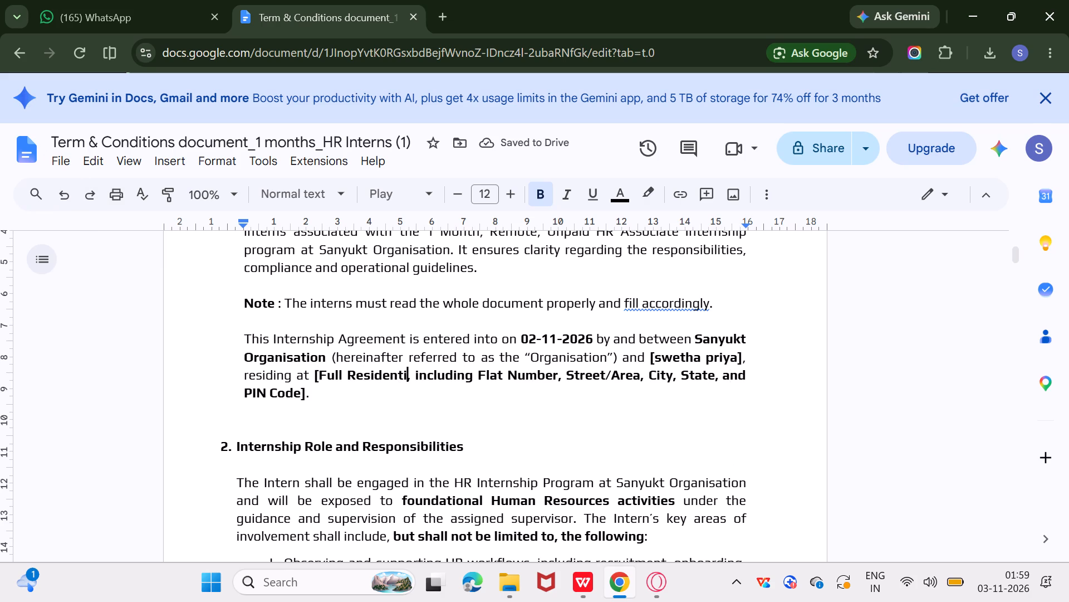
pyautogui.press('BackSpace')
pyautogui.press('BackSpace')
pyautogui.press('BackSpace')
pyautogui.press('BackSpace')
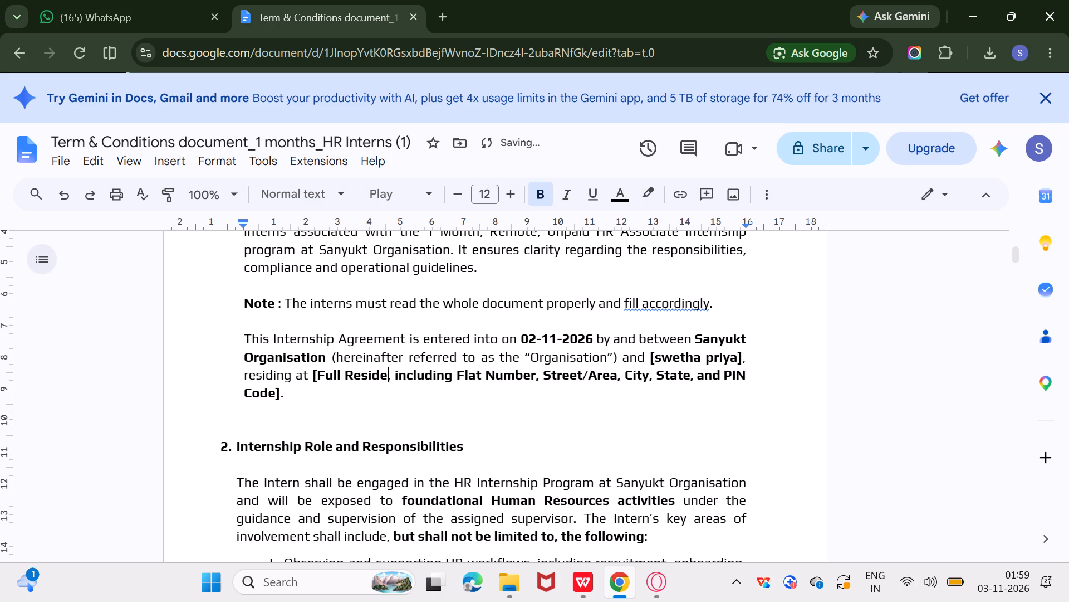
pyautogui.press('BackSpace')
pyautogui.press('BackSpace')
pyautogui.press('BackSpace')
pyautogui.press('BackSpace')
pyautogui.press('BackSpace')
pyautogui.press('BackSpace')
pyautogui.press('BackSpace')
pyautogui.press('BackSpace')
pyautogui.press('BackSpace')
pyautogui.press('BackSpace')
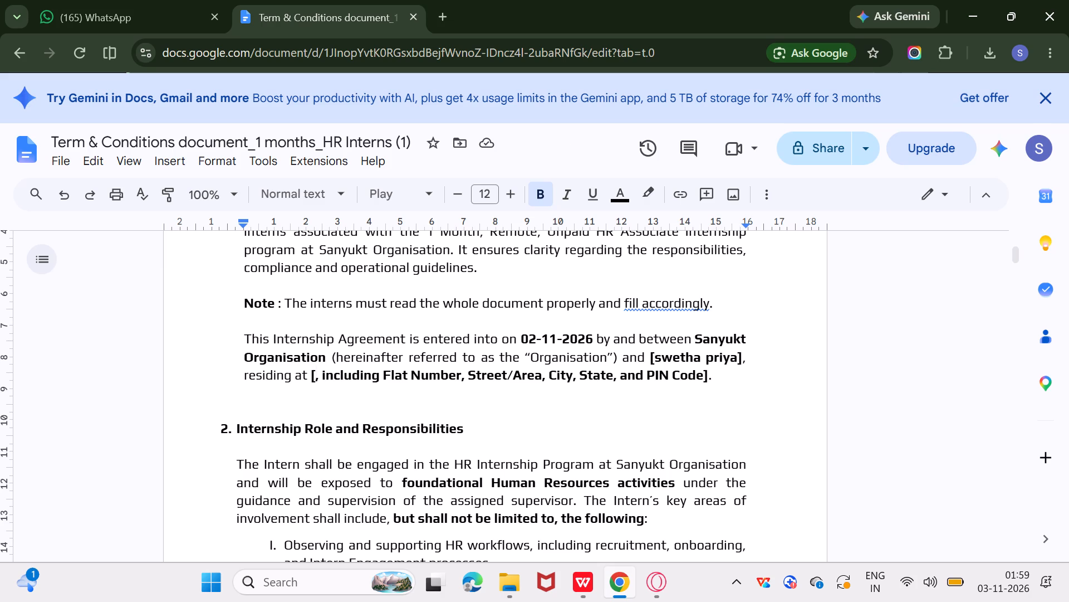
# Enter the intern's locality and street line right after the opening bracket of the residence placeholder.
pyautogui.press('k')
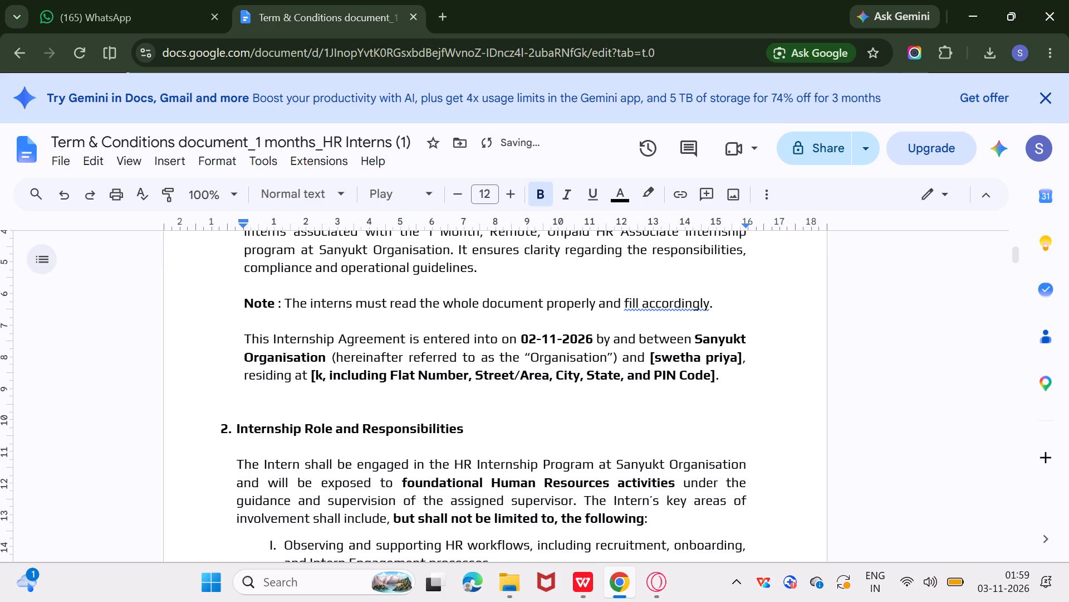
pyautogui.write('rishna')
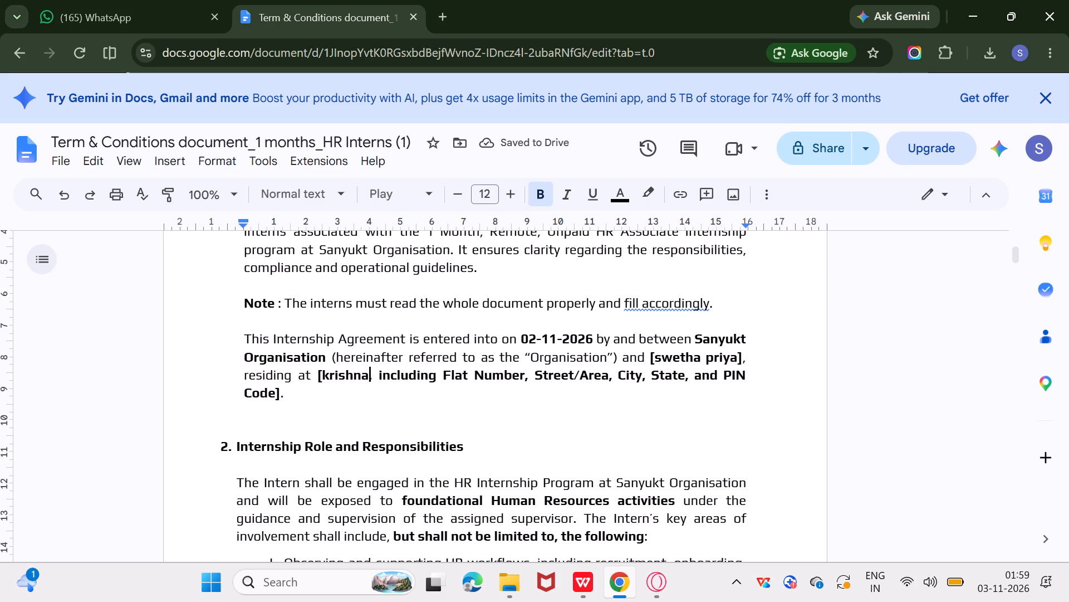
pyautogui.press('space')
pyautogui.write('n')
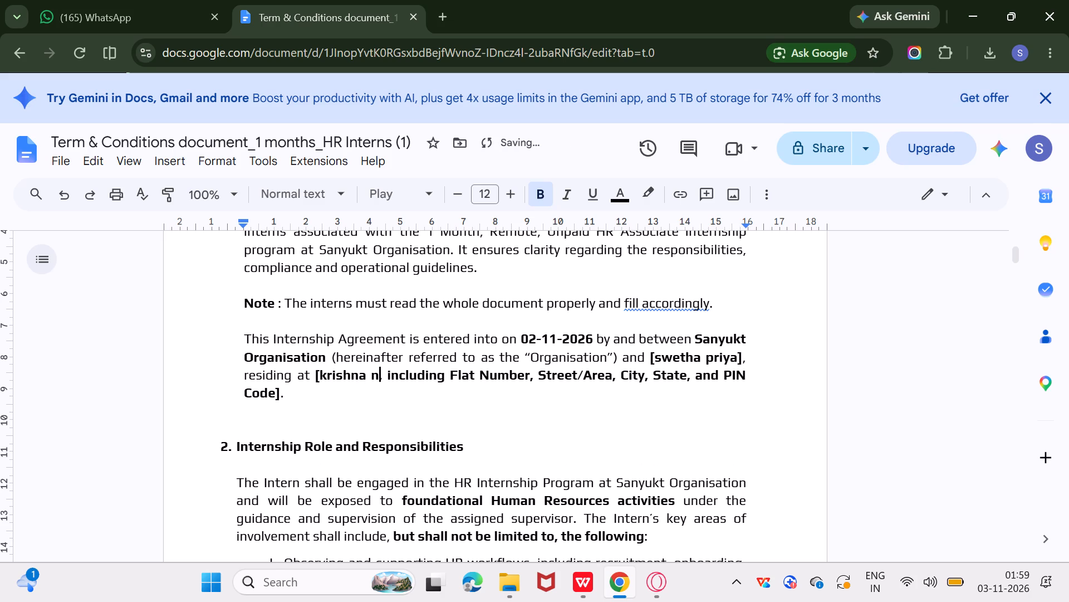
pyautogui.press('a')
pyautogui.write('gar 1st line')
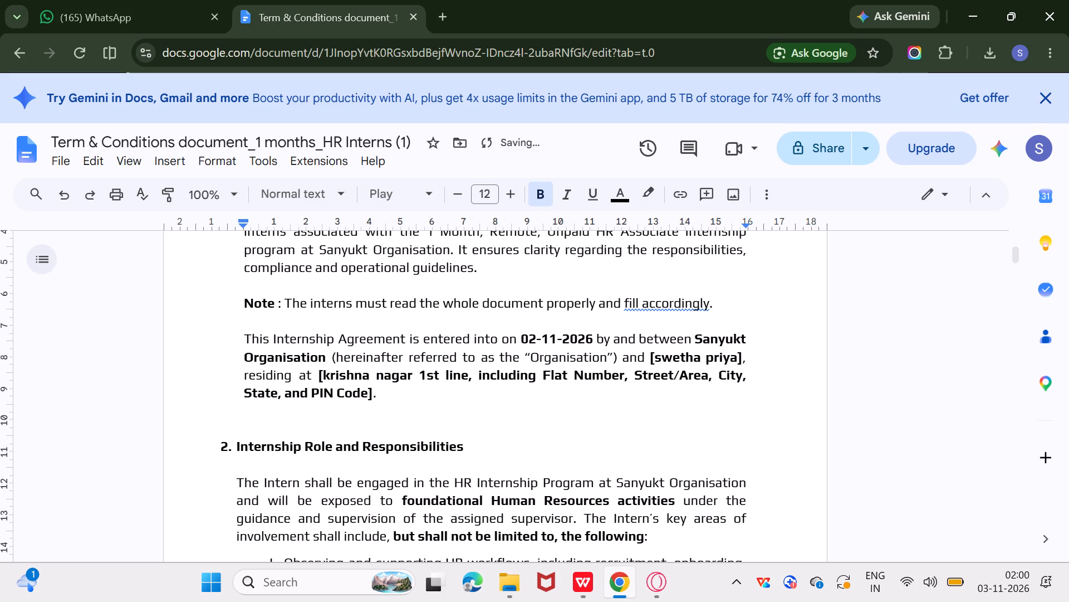
# Replace the "including Flat Number" placeholder text with the intern's flat number, keeping the surrounding commas.
pyautogui.click(623, 381)
pyautogui.press('BackSpace')
pyautogui.press('BackSpace')
pyautogui.press('BackSpace')
pyautogui.press('BackSpace')
pyautogui.press('BackSpace')
pyautogui.press('BackSpace')
pyautogui.press('BackSpace')
pyautogui.press('BackSpace')
pyautogui.press('BackSpace')
pyautogui.press('BackSpace')
pyautogui.press('BackSpace')
pyautogui.press('BackSpace')
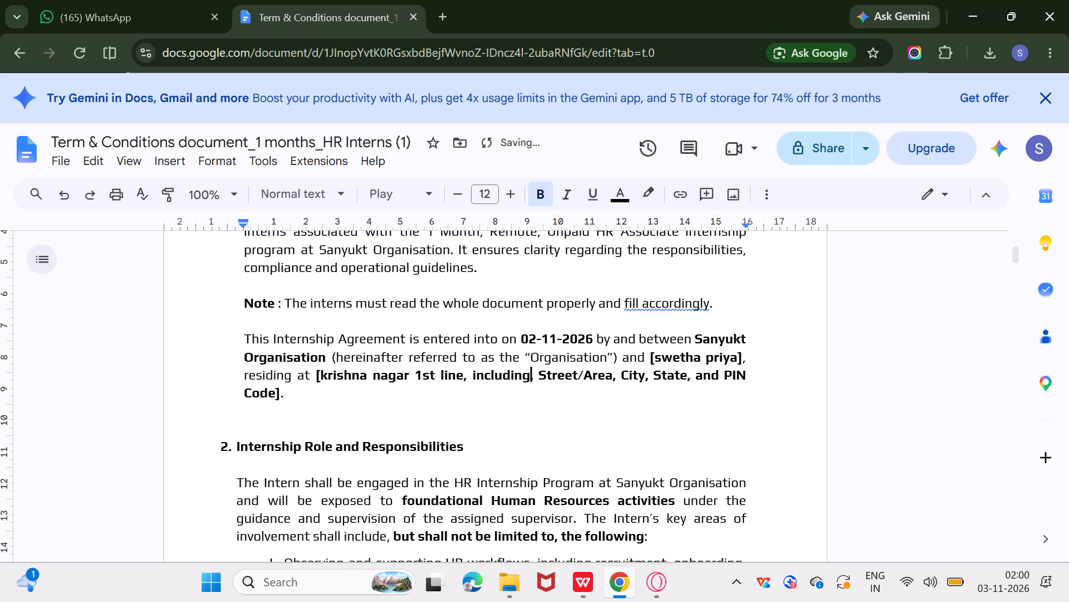
pyautogui.press('BackSpace')
pyautogui.press('BackSpace')
pyautogui.press('BackSpace')
pyautogui.press('BackSpace')
pyautogui.press('BackSpace')
pyautogui.press('BackSpace')
pyautogui.press('BackSpace')
pyautogui.press('BackSpace')
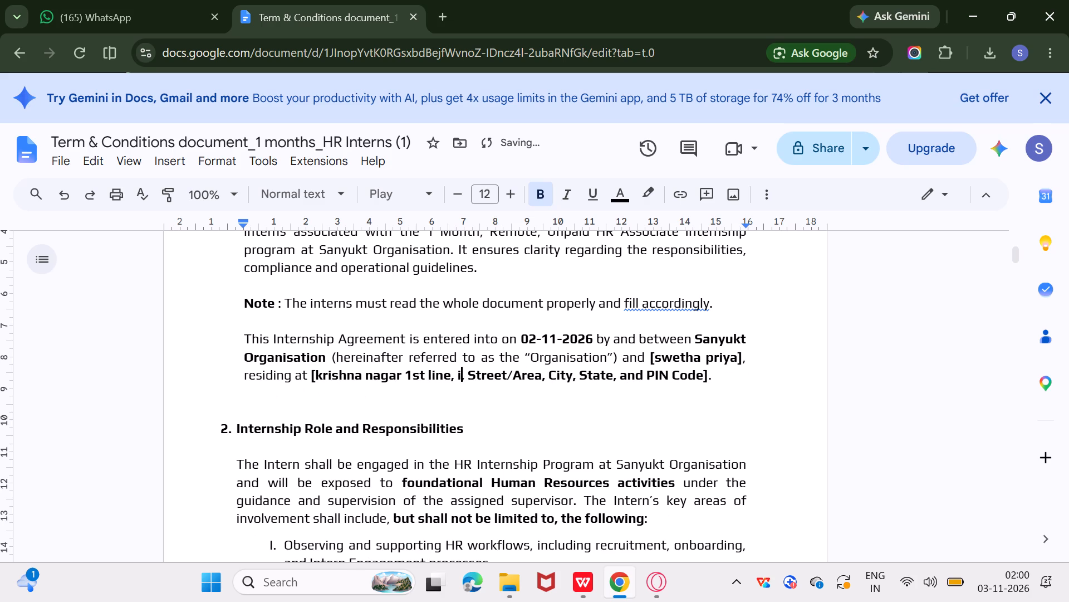
pyautogui.press('BackSpace')
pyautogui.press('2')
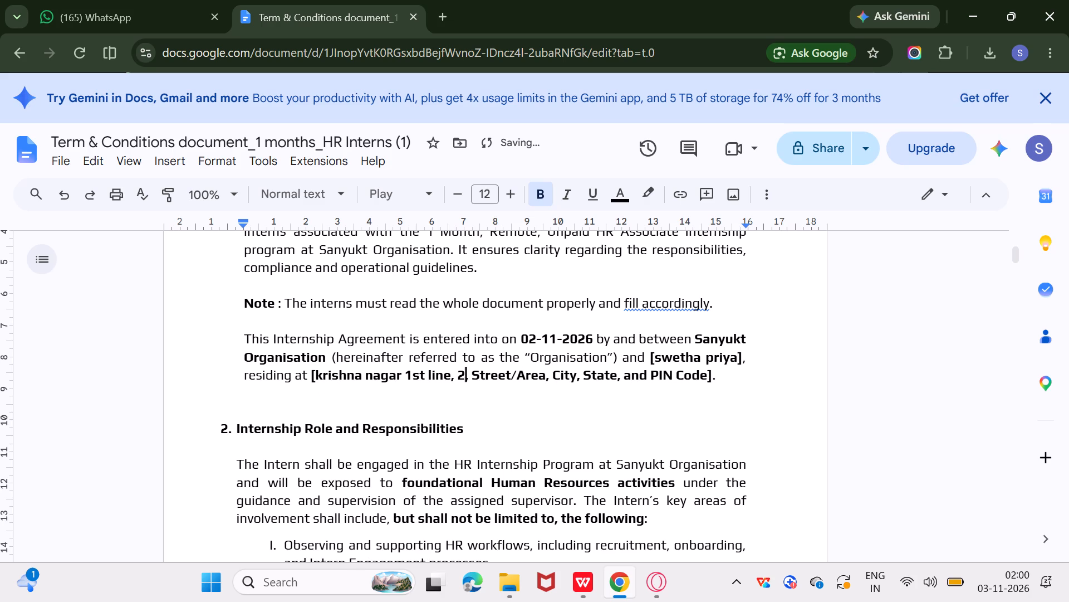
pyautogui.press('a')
pyautogui.press('BackSpace')
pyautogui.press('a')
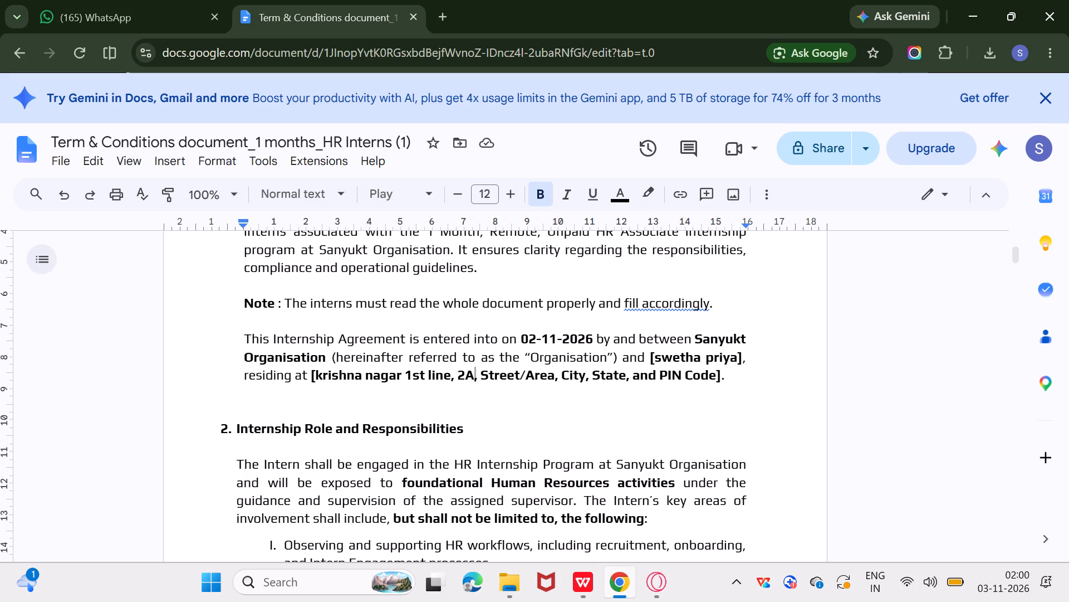
# Replace the locality and street text at the start of the bracketed address with the intern's apartment building name in capitals.
pyautogui.click(449, 378)
pyautogui.press('BackSpace')
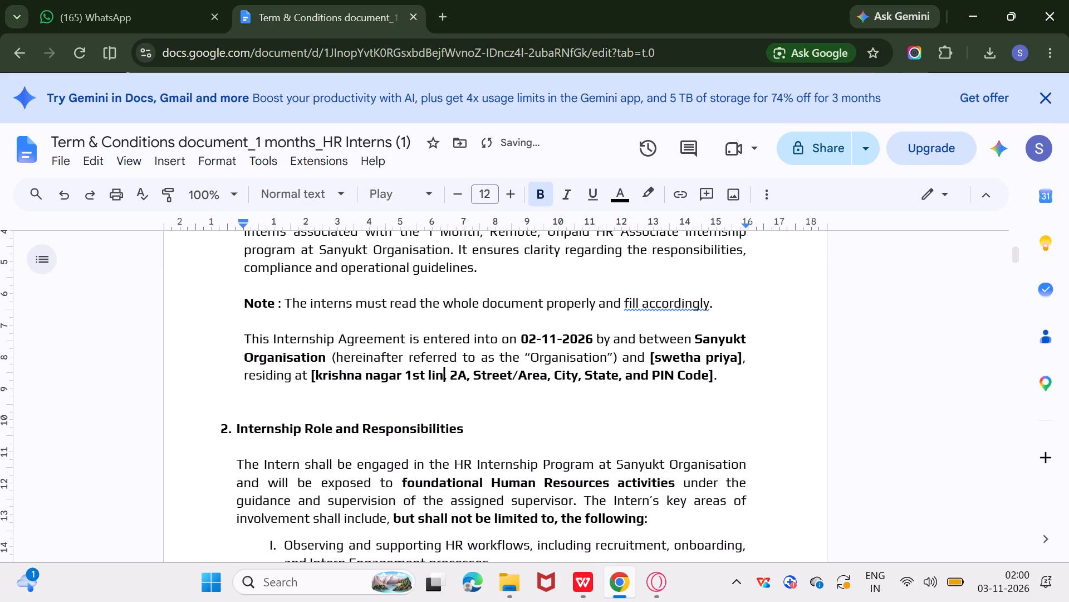
pyautogui.press('BackSpace')
pyautogui.press('BackSpace')
pyautogui.press('BackSpace')
pyautogui.press('BackSpace')
pyautogui.press('BackSpace')
pyautogui.press('BackSpace')
pyautogui.press('BackSpace')
pyautogui.press('BackSpace')
pyautogui.press('BackSpace')
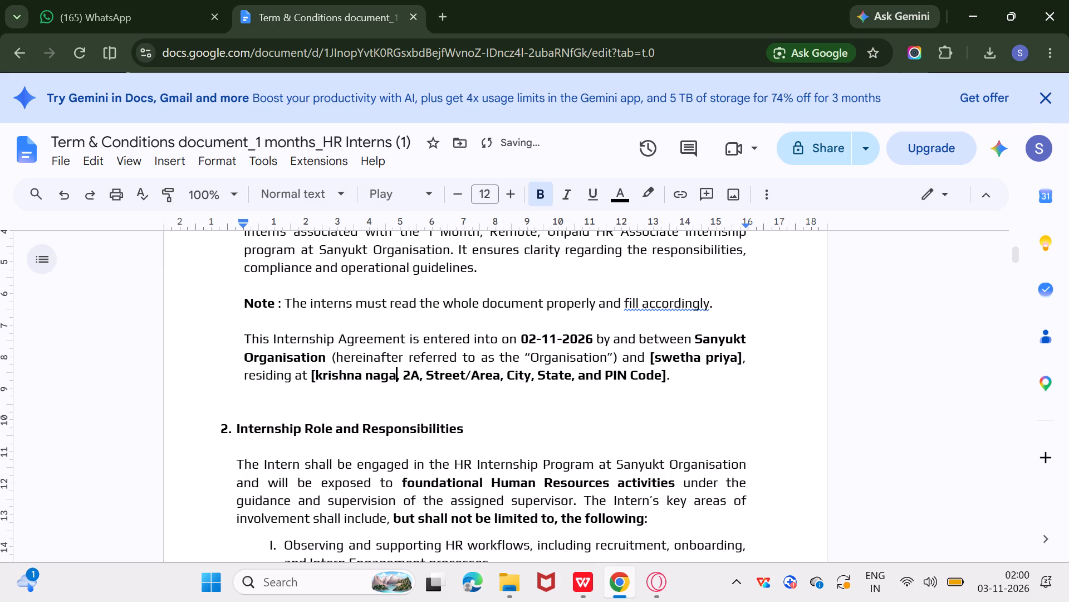
pyautogui.press('BackSpace')
pyautogui.press('BackSpace')
pyautogui.press('BackSpace')
pyautogui.press('BackSpace')
pyautogui.press('BackSpace')
pyautogui.press('BackSpace')
pyautogui.press('BackSpace')
pyautogui.press('BackSpace')
pyautogui.press('BackSpace')
pyautogui.press('BackSpace')
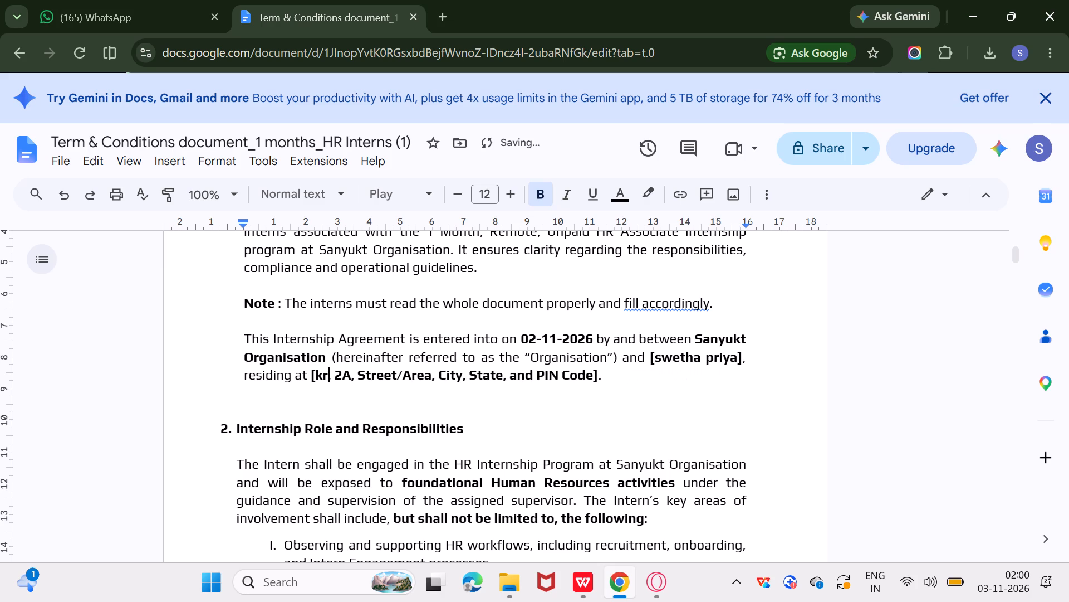
pyautogui.press('BackSpace')
pyautogui.press('BackSpace')
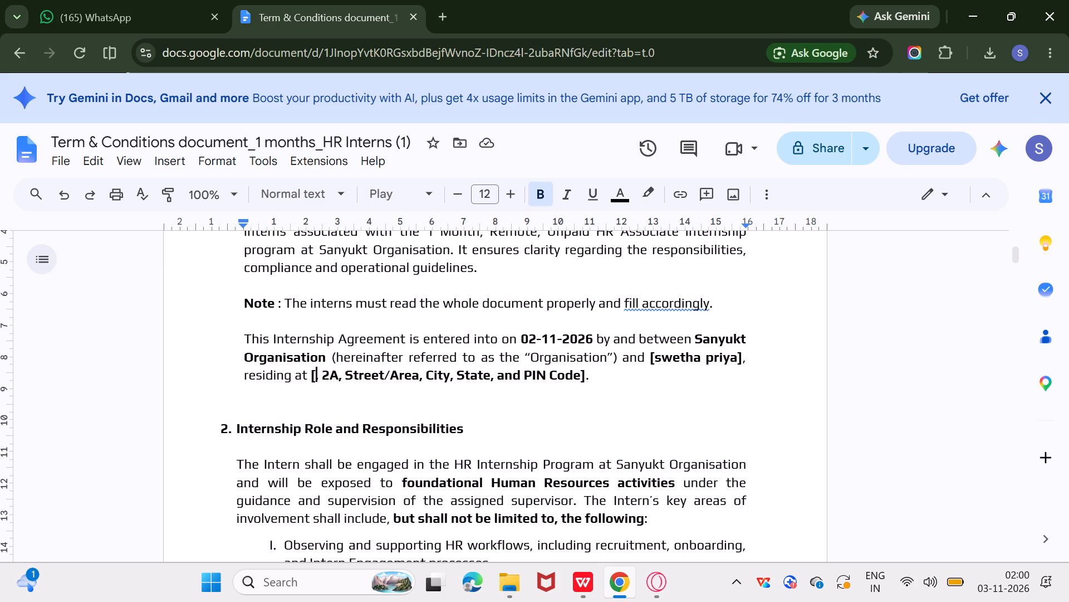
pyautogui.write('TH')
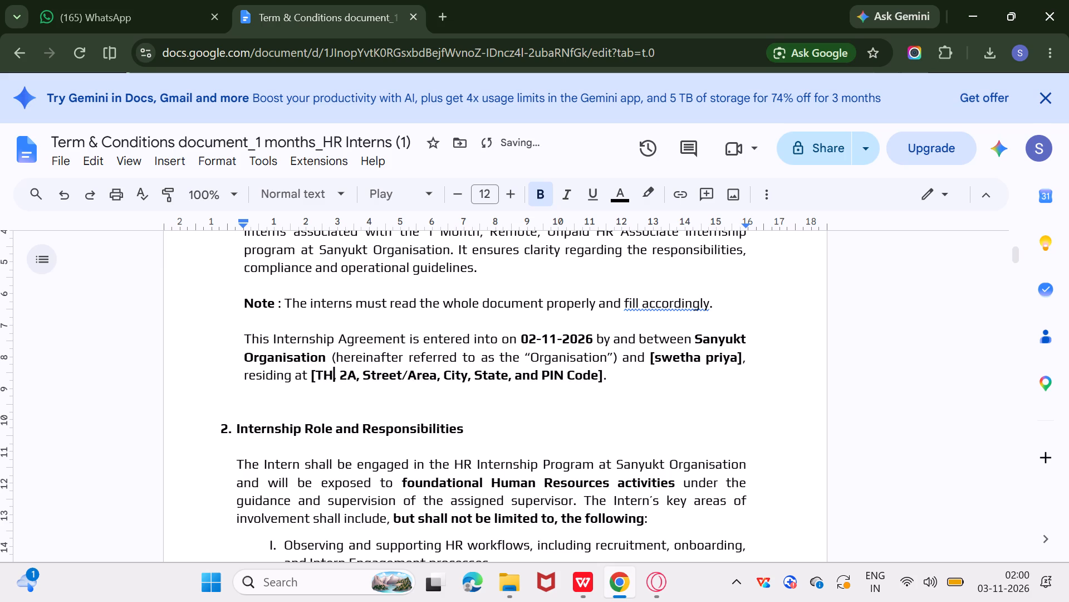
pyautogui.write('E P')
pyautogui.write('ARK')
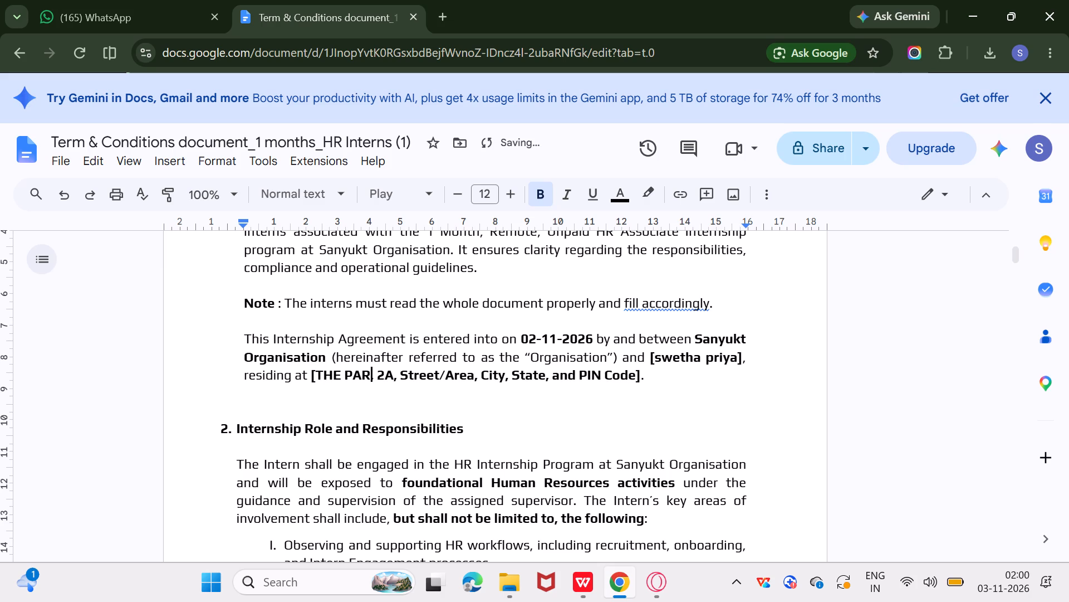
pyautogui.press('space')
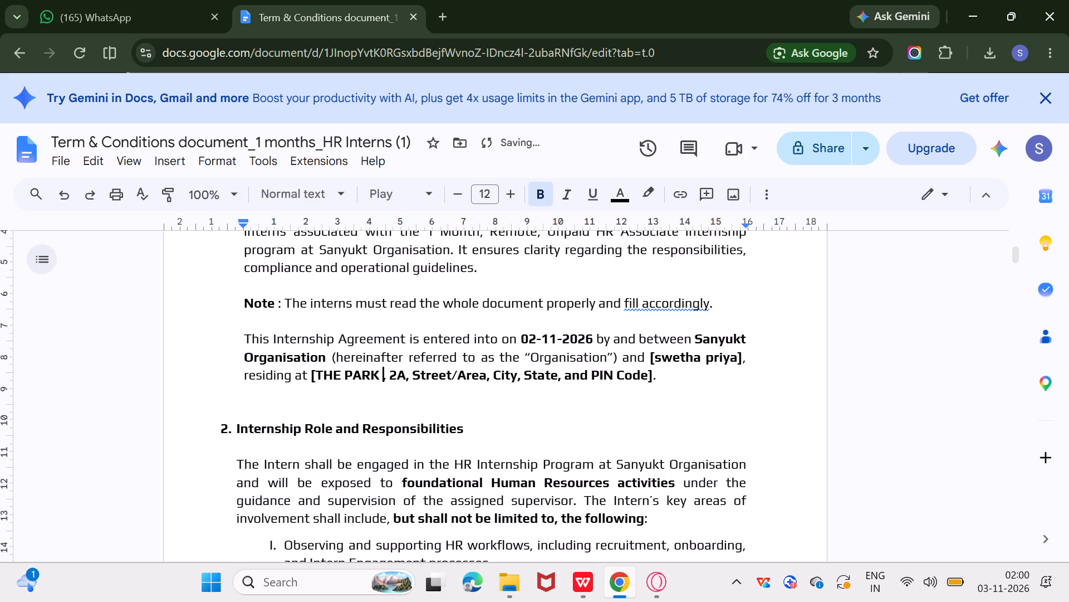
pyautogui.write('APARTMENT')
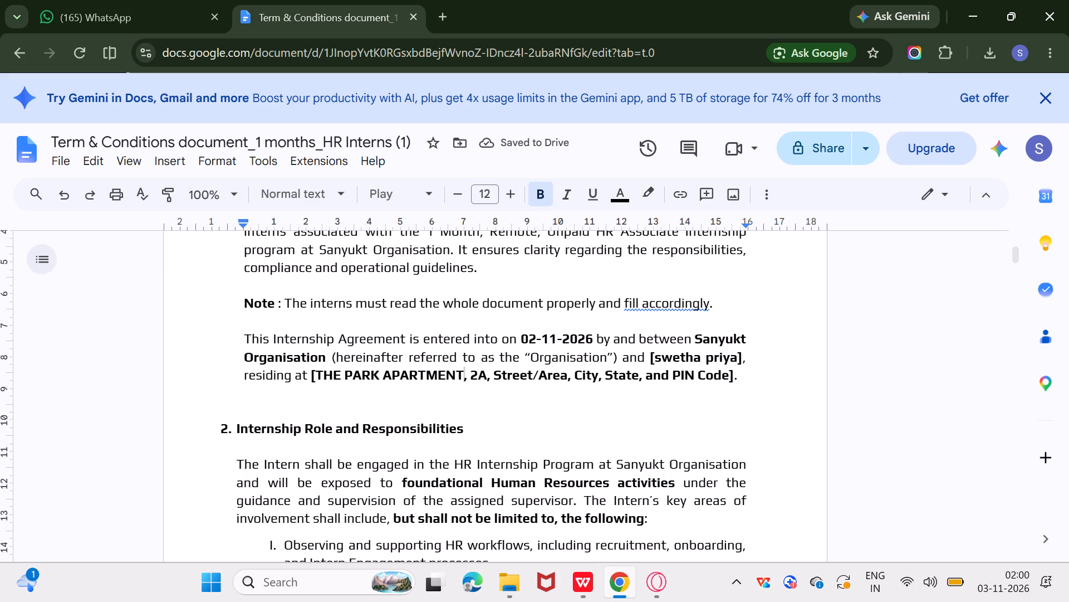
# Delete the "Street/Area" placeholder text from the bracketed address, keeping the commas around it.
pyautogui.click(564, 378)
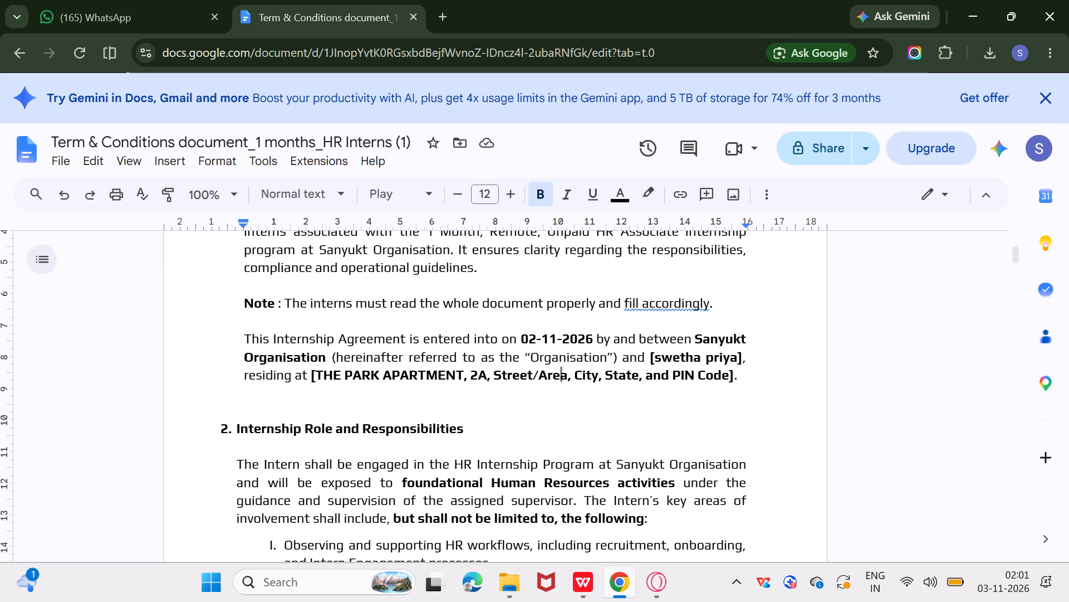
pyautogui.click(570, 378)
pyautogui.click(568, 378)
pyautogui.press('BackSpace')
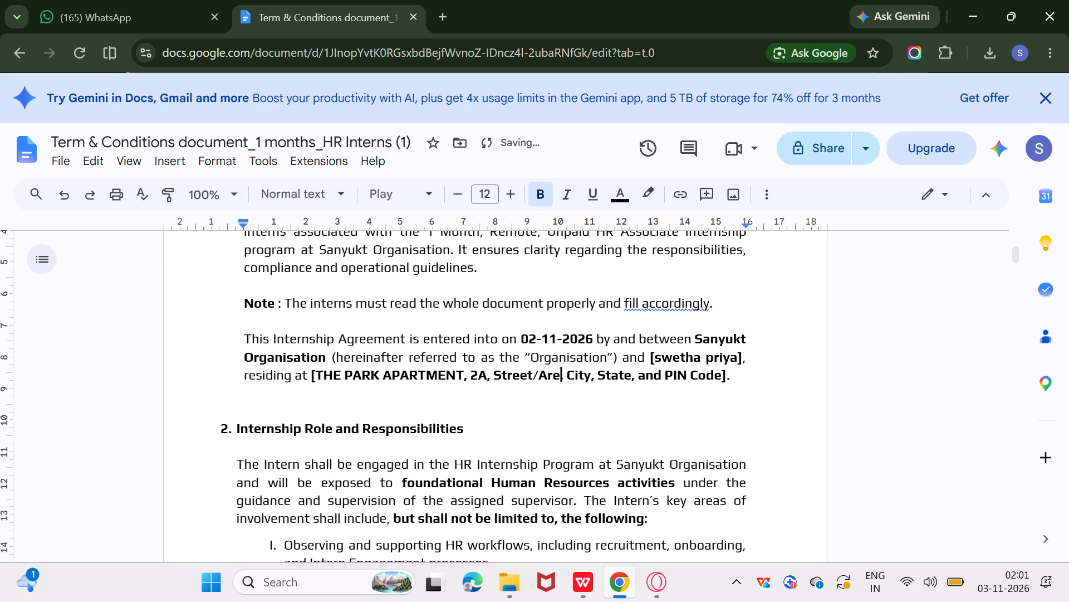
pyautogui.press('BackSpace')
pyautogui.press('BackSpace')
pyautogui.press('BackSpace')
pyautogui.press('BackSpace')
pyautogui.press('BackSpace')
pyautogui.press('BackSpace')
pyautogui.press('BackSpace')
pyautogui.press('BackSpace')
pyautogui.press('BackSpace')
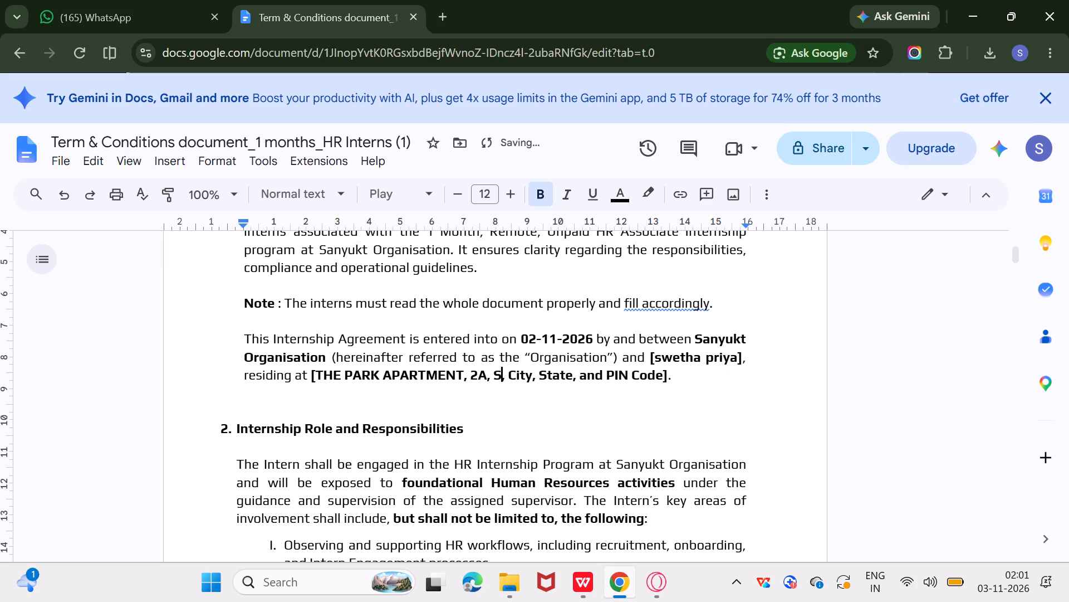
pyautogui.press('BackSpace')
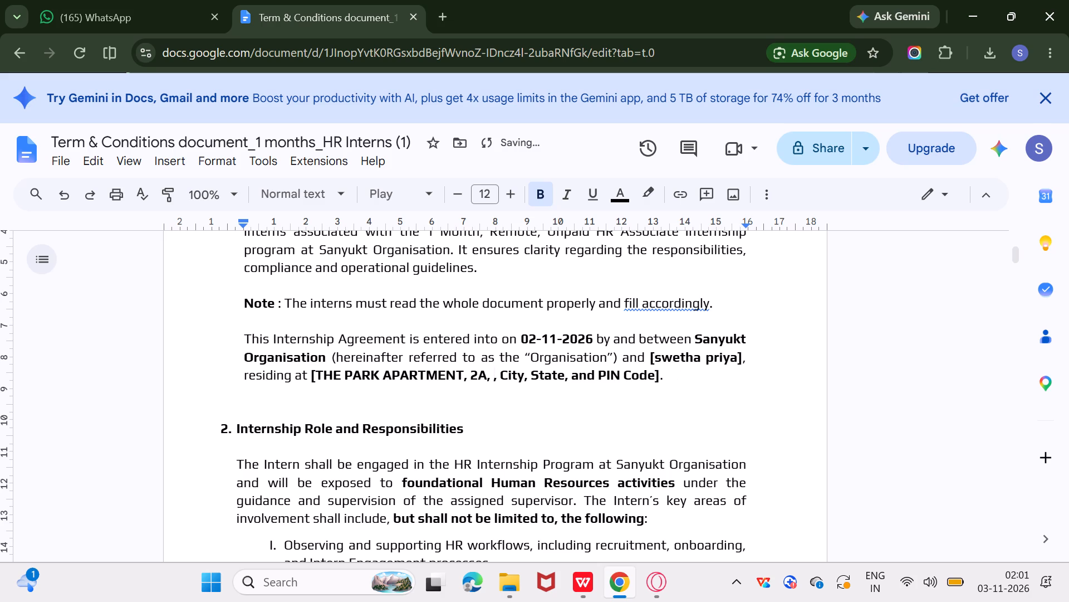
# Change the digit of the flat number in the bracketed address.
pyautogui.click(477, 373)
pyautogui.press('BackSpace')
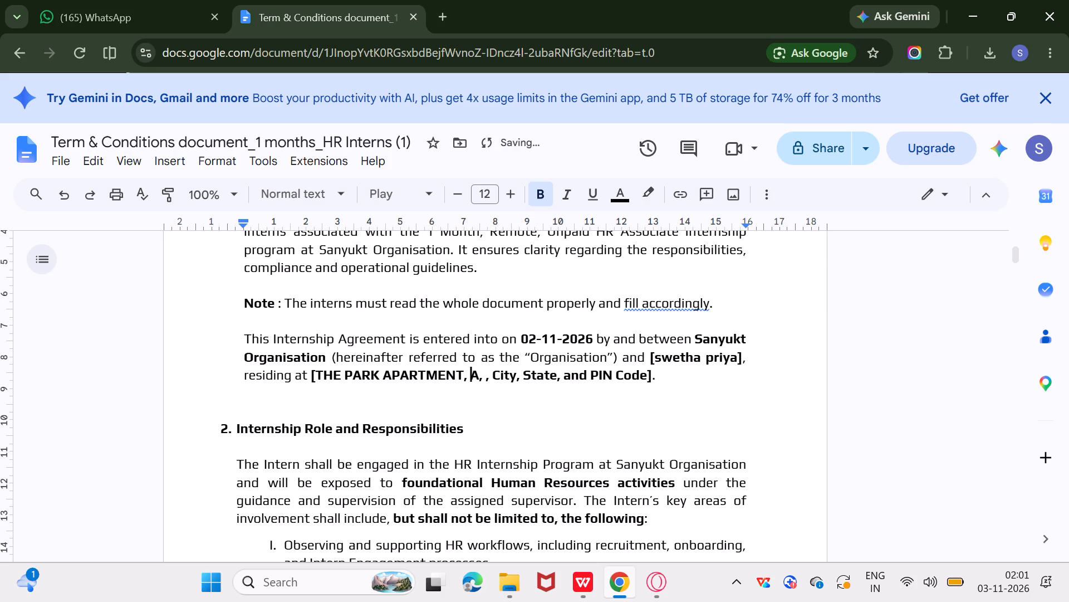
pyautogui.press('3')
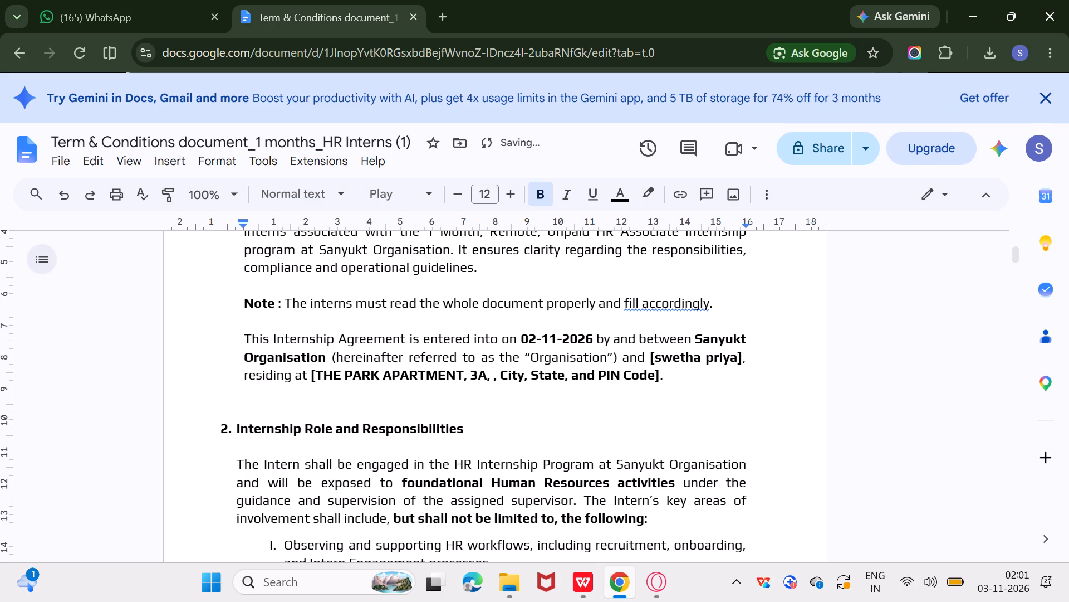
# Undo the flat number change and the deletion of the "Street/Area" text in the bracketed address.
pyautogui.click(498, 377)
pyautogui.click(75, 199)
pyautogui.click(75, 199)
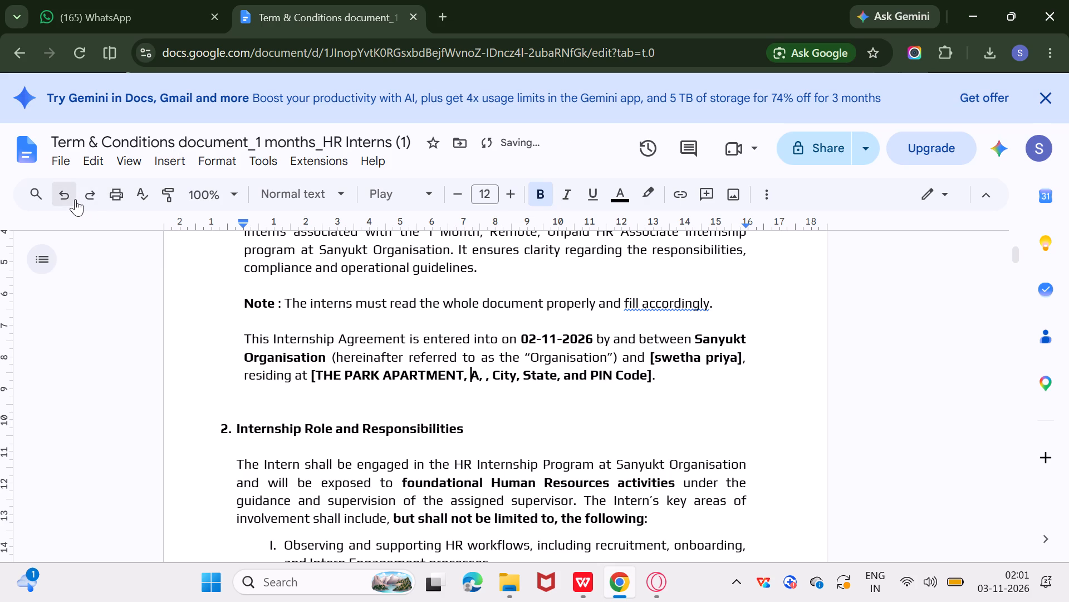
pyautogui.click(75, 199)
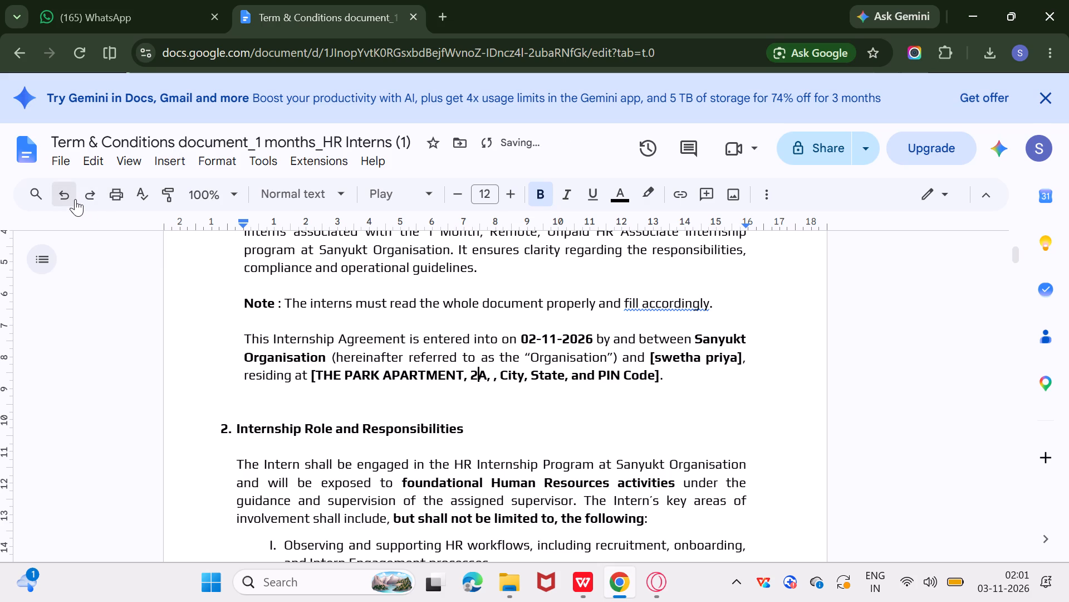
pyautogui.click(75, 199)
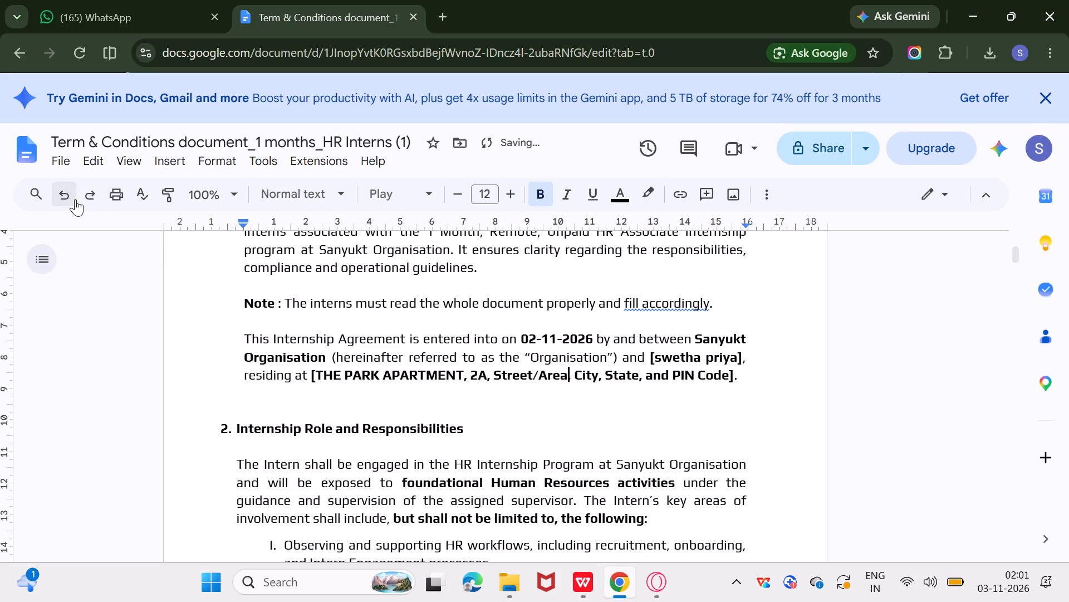
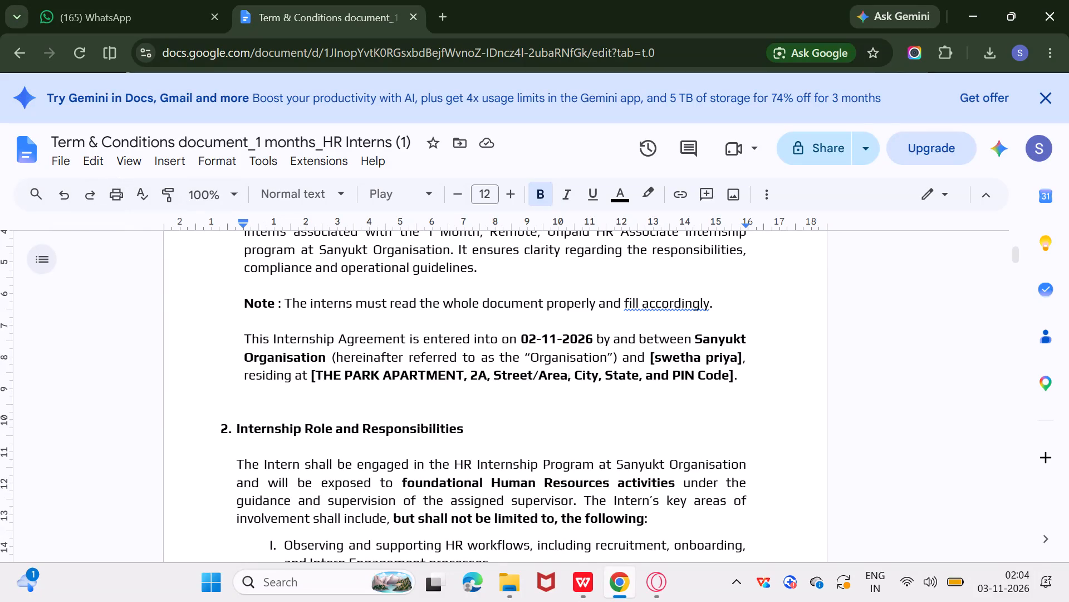
# Replace the "Street/Area" placeholder in the bracketed address with the intern's neighbourhood name in capitals.
pyautogui.press('BackSpace')
pyautogui.press('BackSpace')
pyautogui.press('BackSpace')
pyautogui.press('BackSpace')
pyautogui.press('BackSpace')
pyautogui.press('BackSpace')
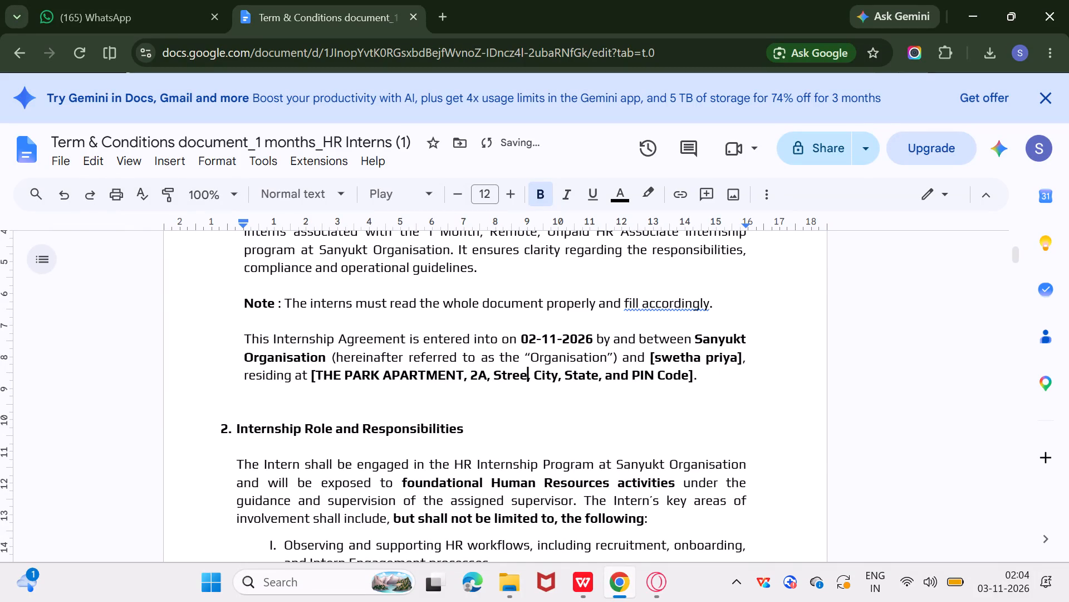
pyautogui.press('BackSpace')
pyautogui.press('BackSpace')
pyautogui.press('BackSpace')
pyautogui.press('BackSpace')
pyautogui.press('BackSpace')
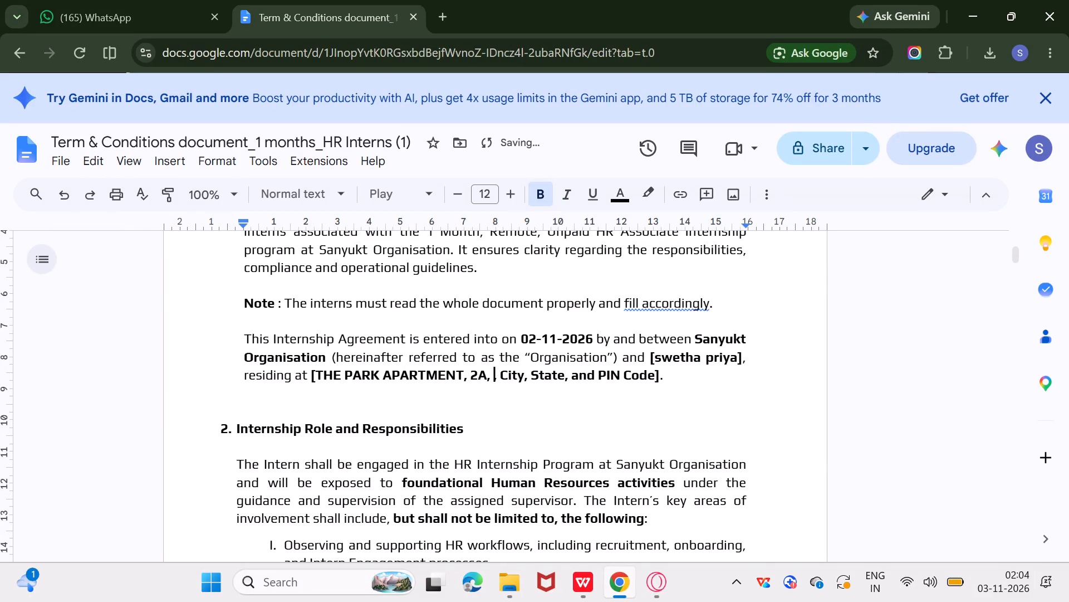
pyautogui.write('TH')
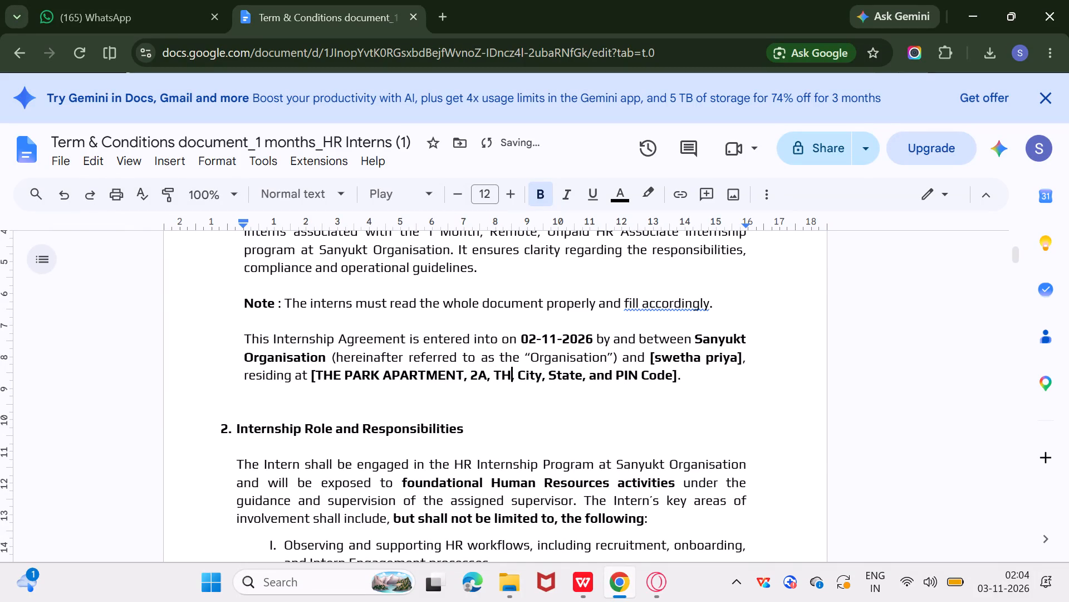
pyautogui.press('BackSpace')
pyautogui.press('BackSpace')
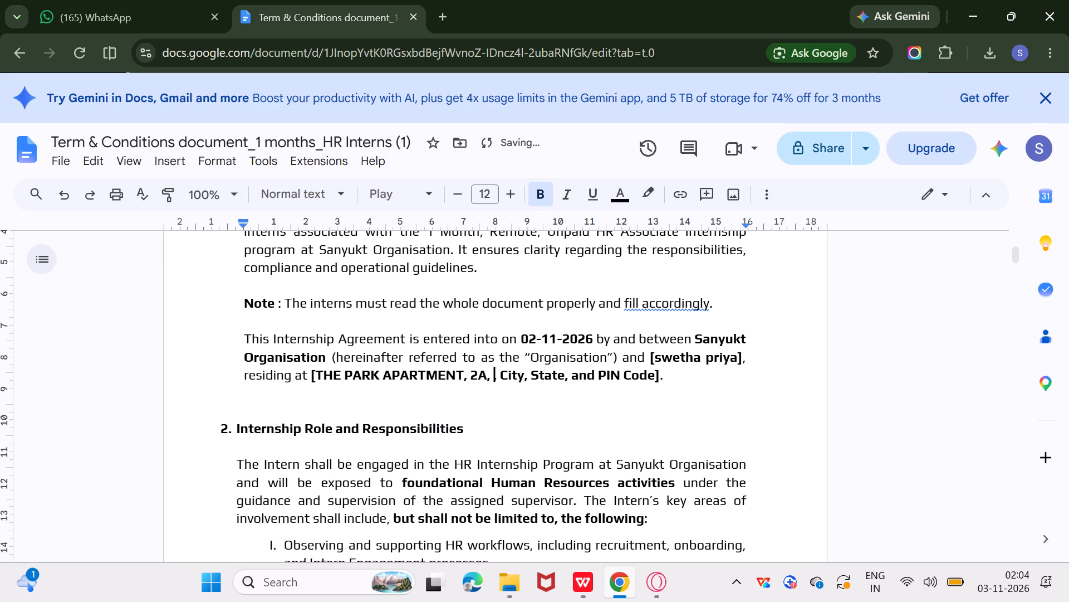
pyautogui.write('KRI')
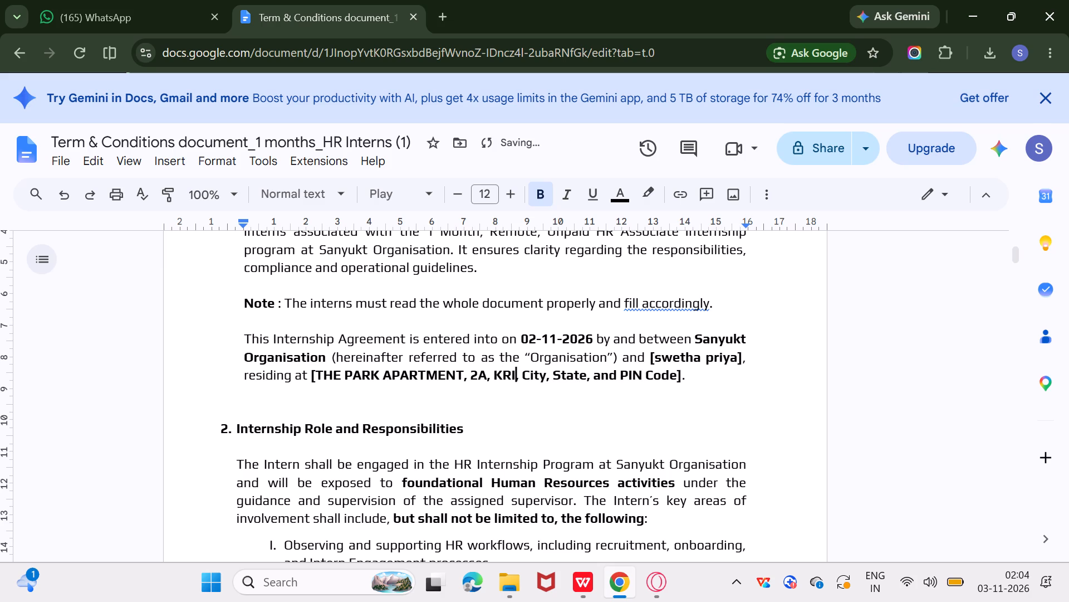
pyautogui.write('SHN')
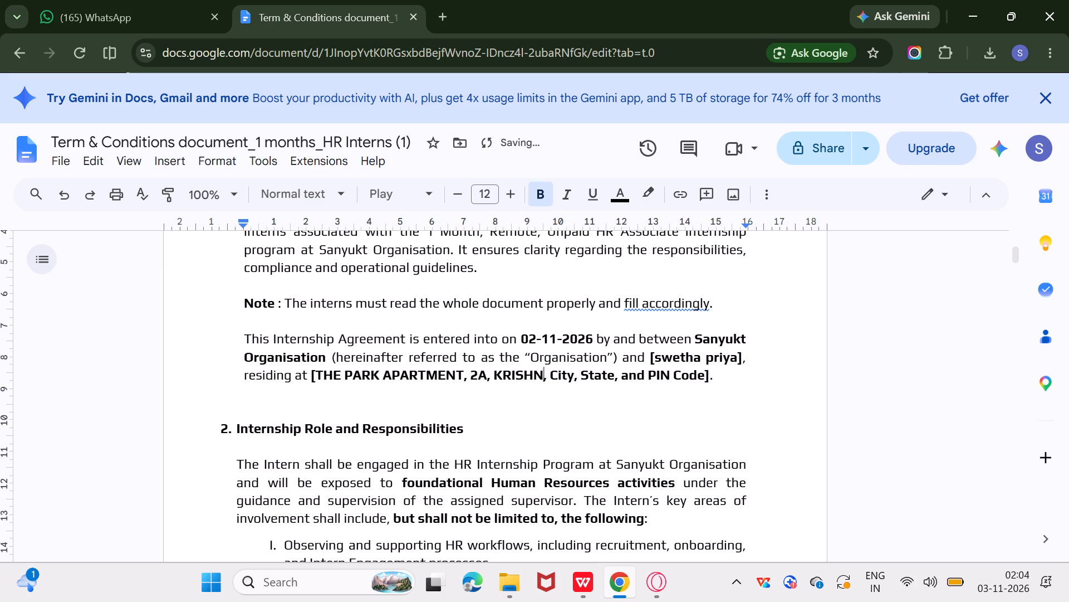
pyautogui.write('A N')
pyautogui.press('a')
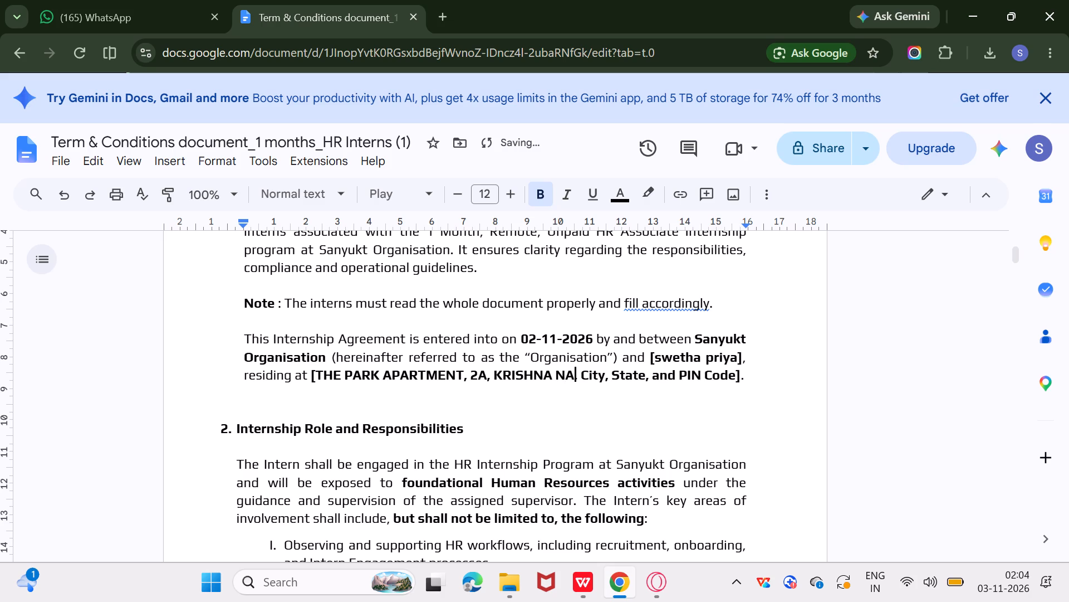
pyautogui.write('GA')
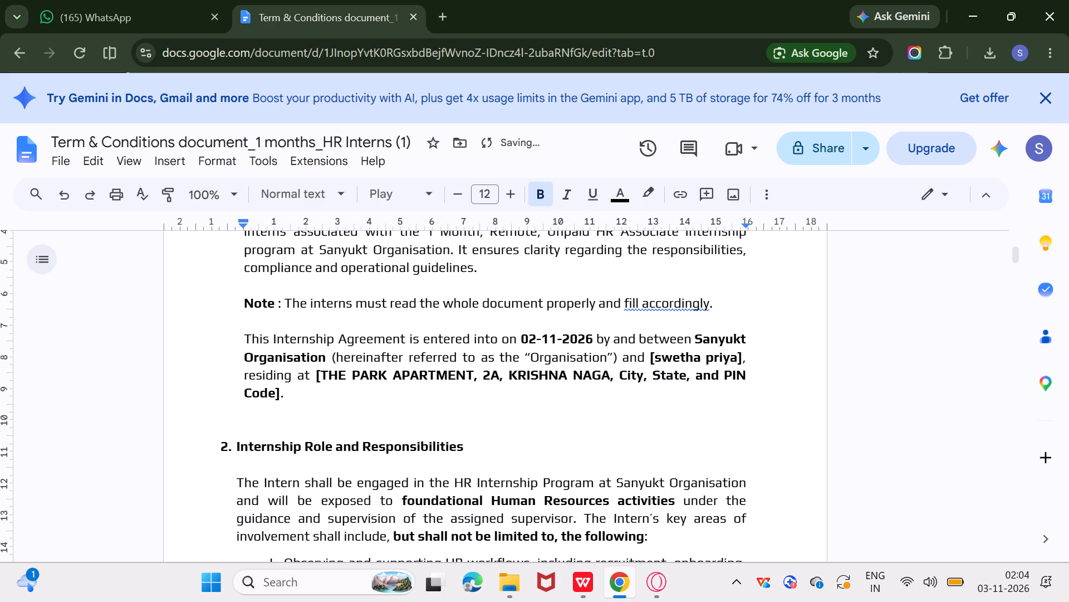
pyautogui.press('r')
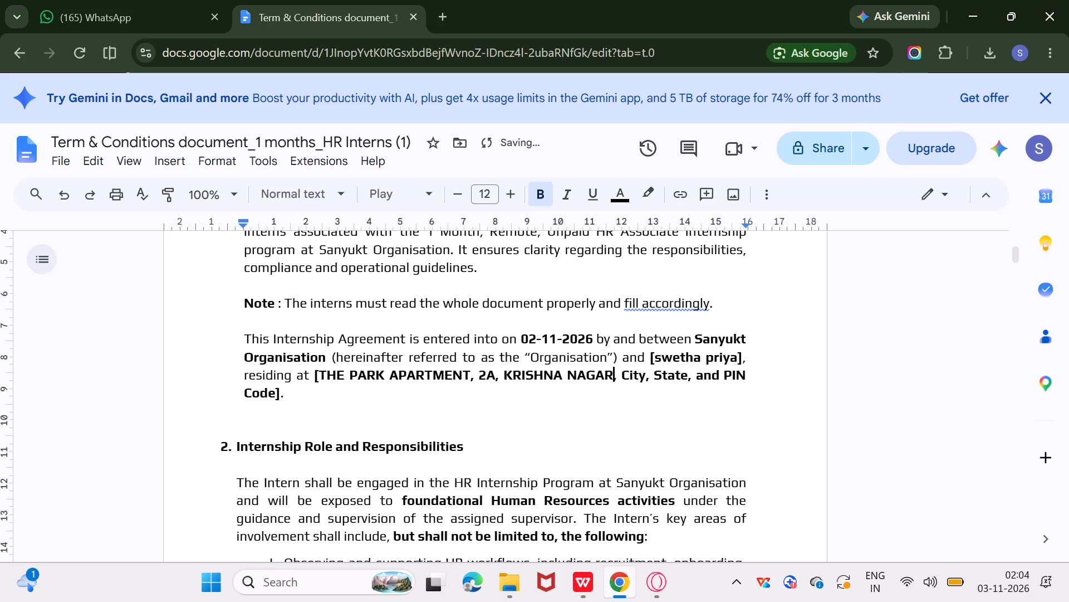
# Replace the "City" placeholder in the bracketed address with the intern's city in capitals.
pyautogui.click(646, 377)
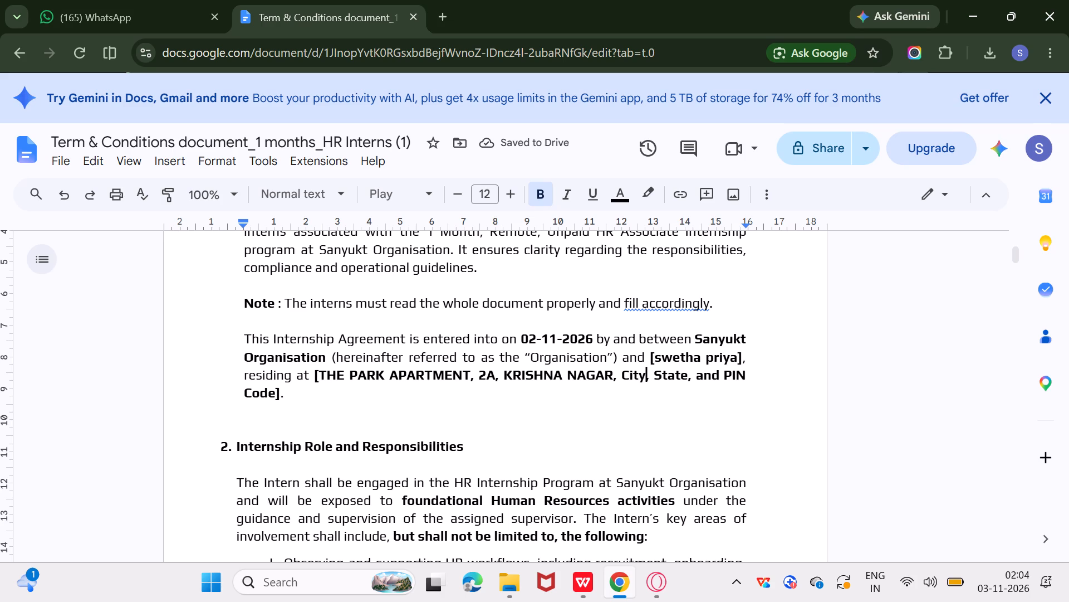
pyautogui.press('BackSpace')
pyautogui.press('BackSpace')
pyautogui.press('BackSpace')
pyautogui.press('BackSpace')
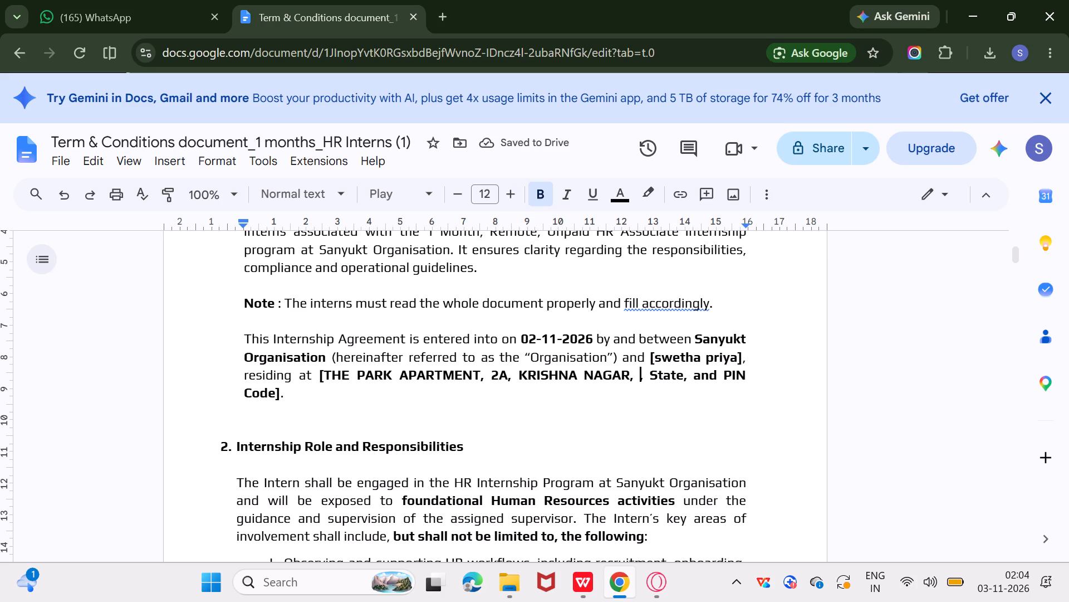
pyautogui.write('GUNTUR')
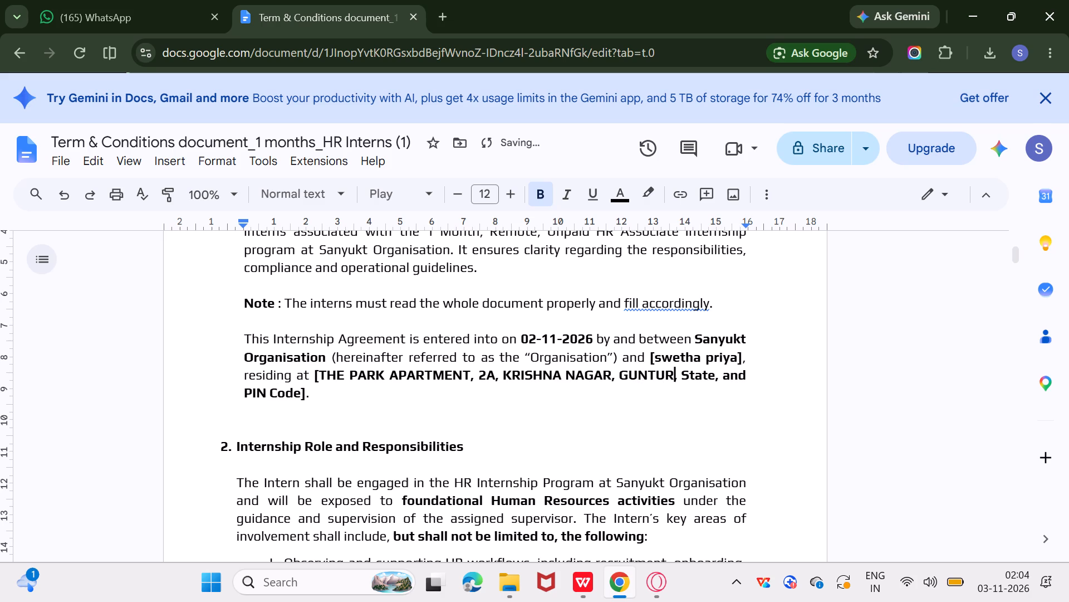
# Replace the "State" placeholder in the bracketed address with the intern's state in capitals.
pyautogui.click(716, 378)
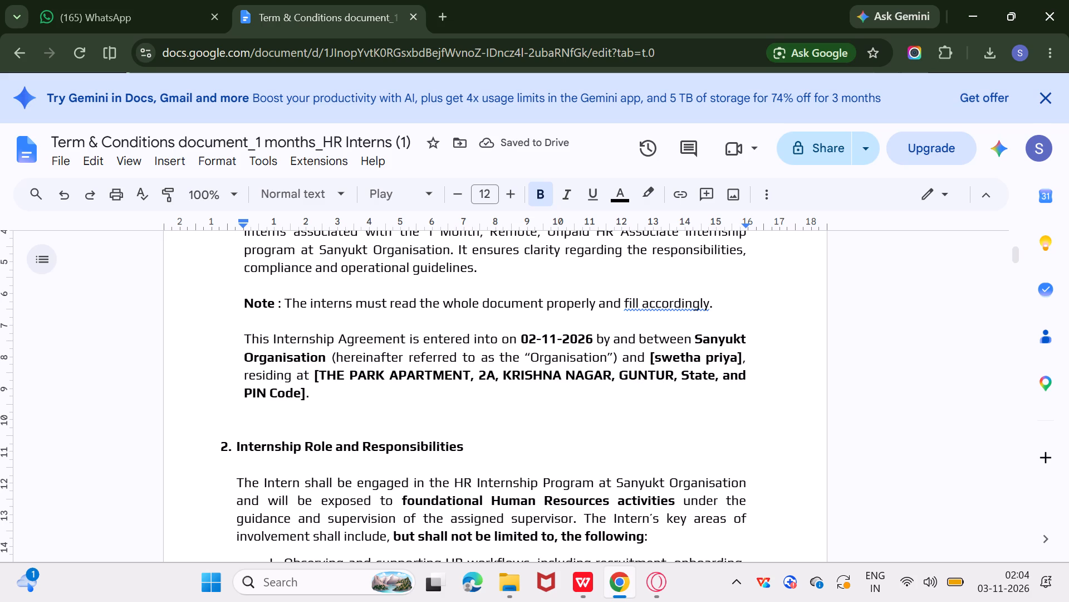
pyautogui.press('BackSpace')
pyautogui.press('BackSpace')
pyautogui.press('BackSpace')
pyautogui.press('BackSpace')
pyautogui.press('BackSpace')
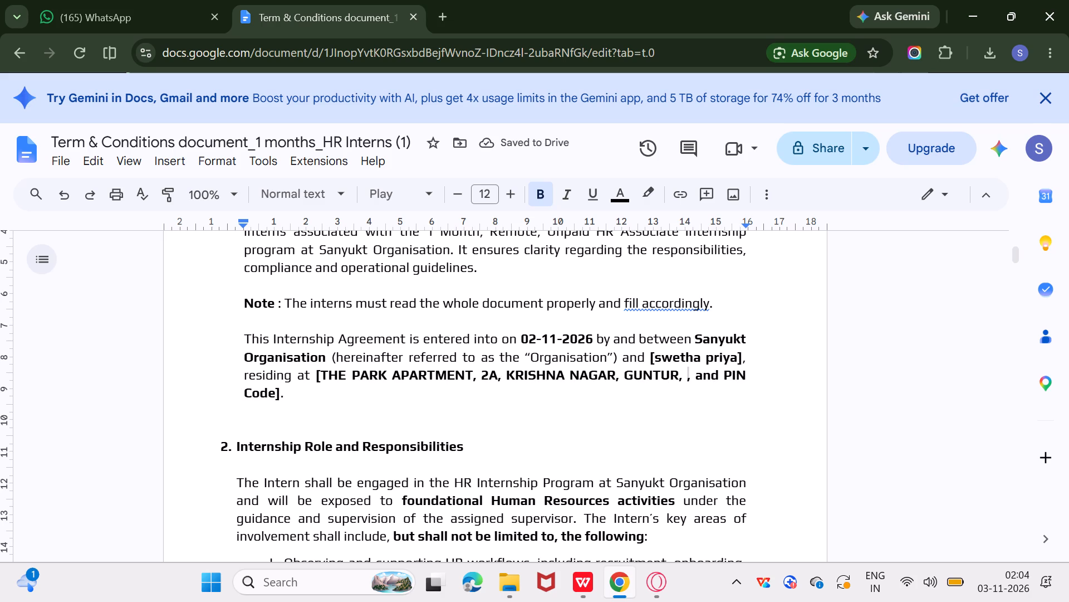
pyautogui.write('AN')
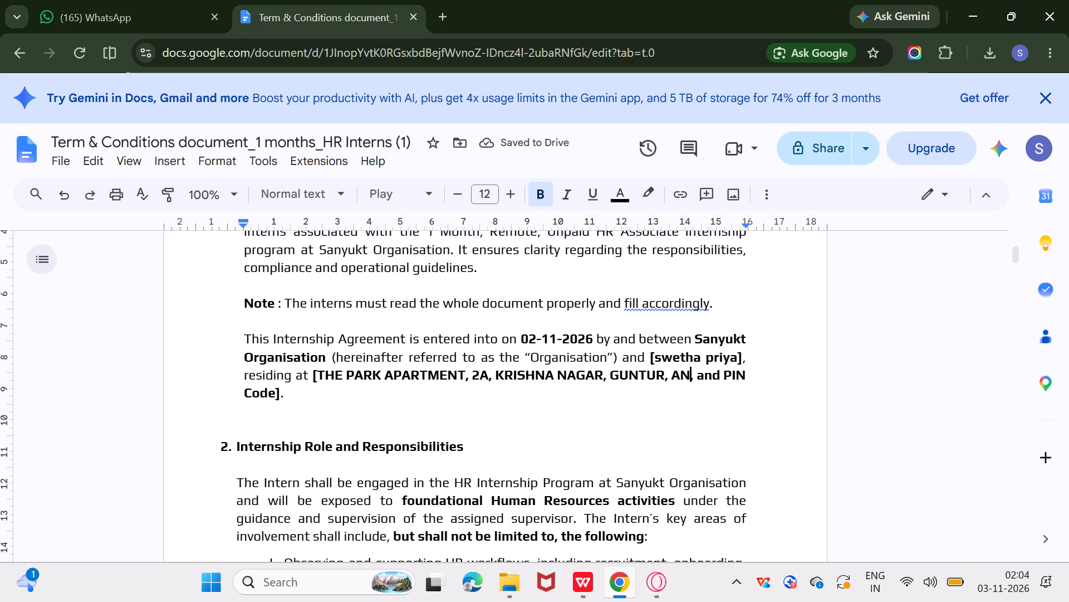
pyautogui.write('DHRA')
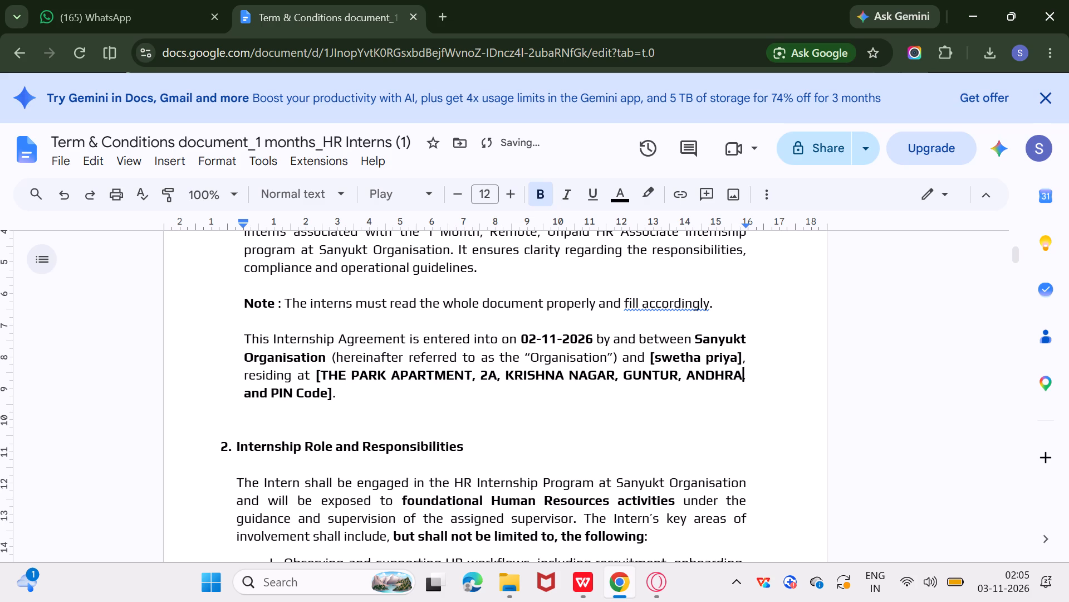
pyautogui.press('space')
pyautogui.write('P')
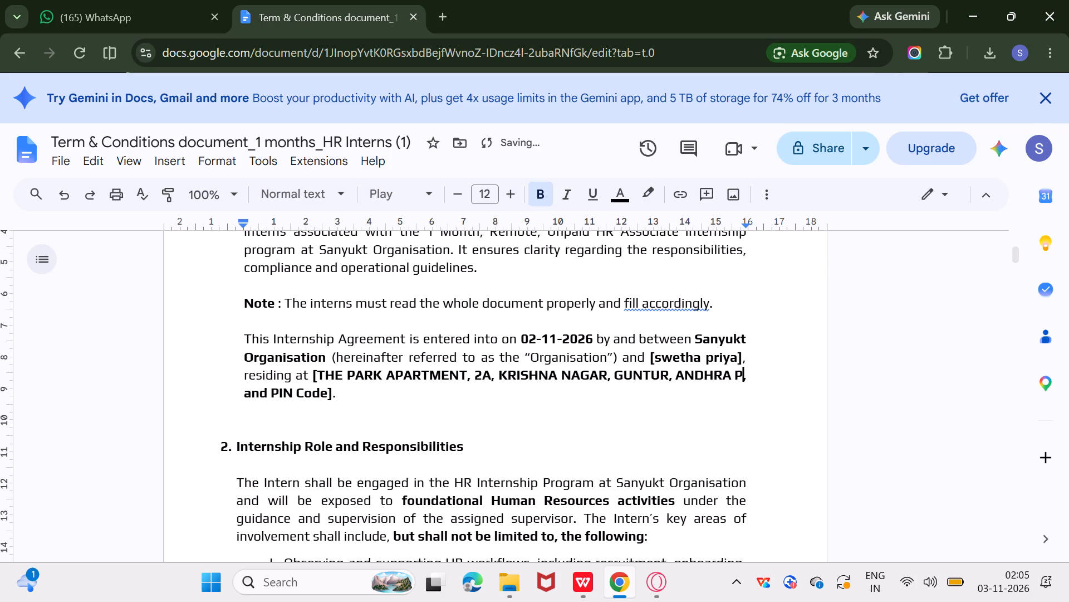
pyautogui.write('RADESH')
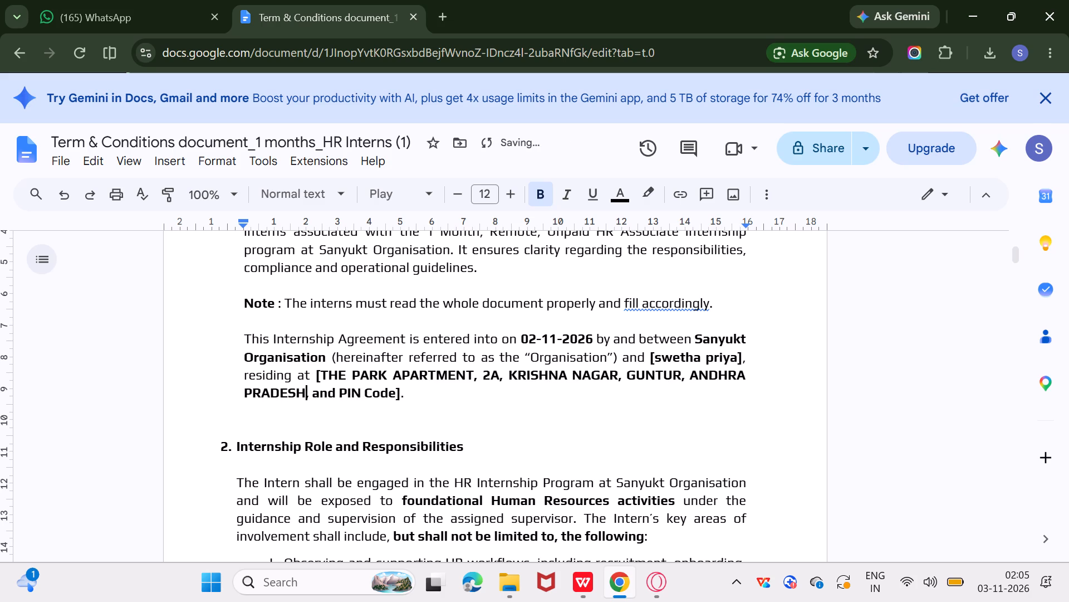
# Replace the "PIN Code" placeholder at the end of the bracketed address with the intern's postal code.
pyautogui.click(393, 392)
pyautogui.press('BackSpace')
pyautogui.press('BackSpace')
pyautogui.press('BackSpace')
pyautogui.press('BackSpace')
pyautogui.press('BackSpace')
pyautogui.press('BackSpace')
pyautogui.press('BackSpace')
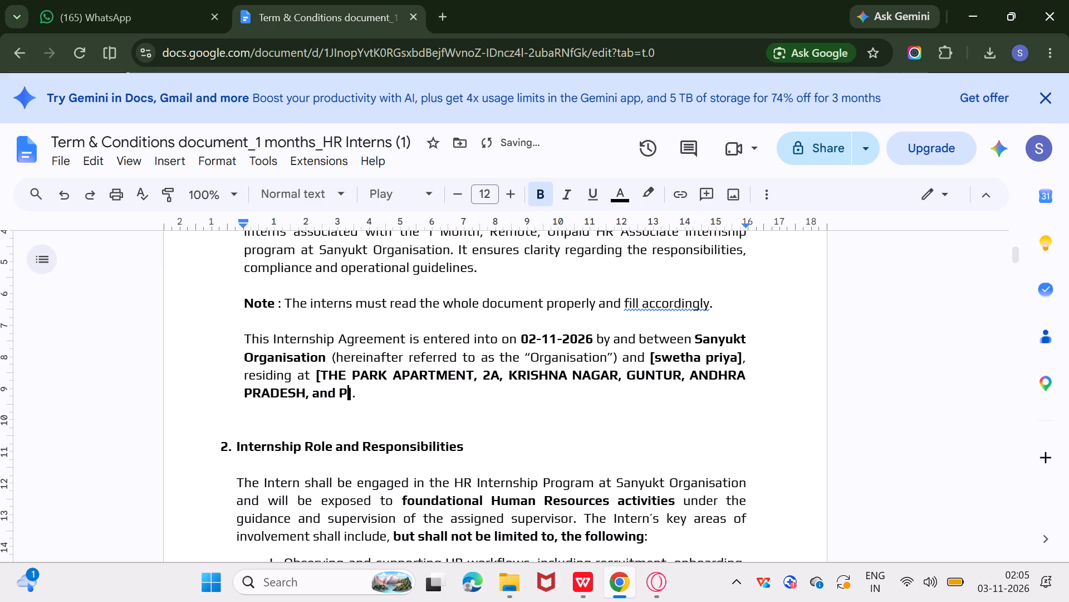
pyautogui.press('BackSpace')
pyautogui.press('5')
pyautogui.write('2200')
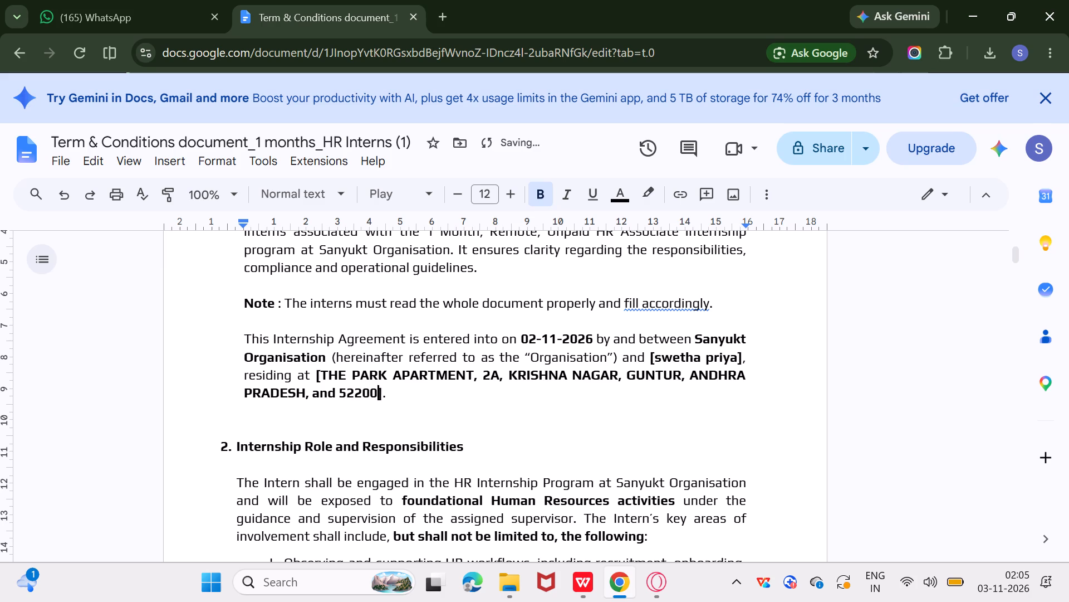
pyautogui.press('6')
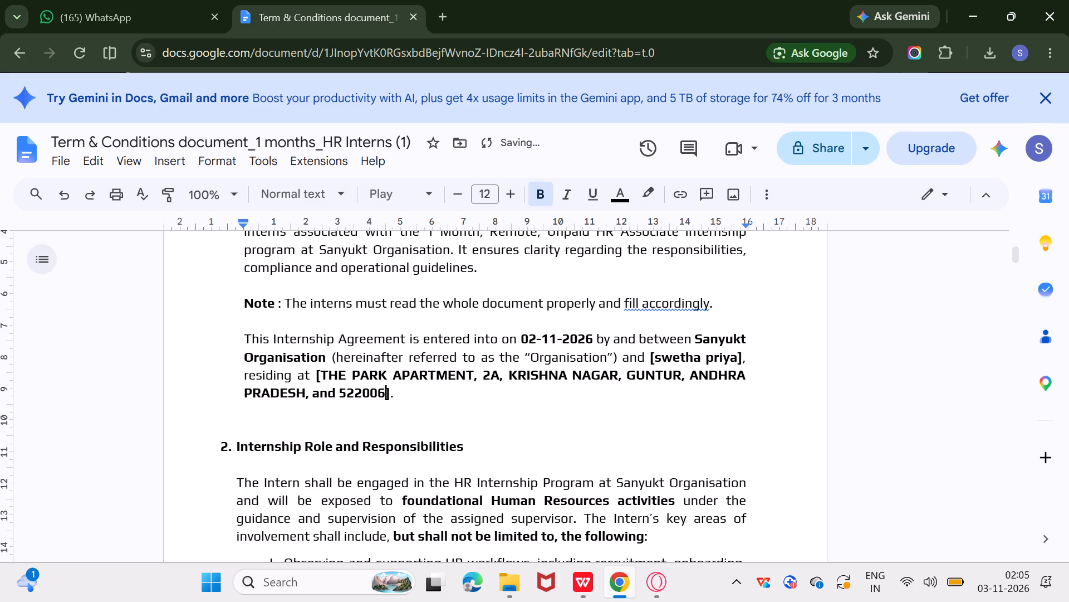
# Remove the closing and opening square brackets around the intern's residential address, keeping the final full stop.
pyautogui.click(394, 394)
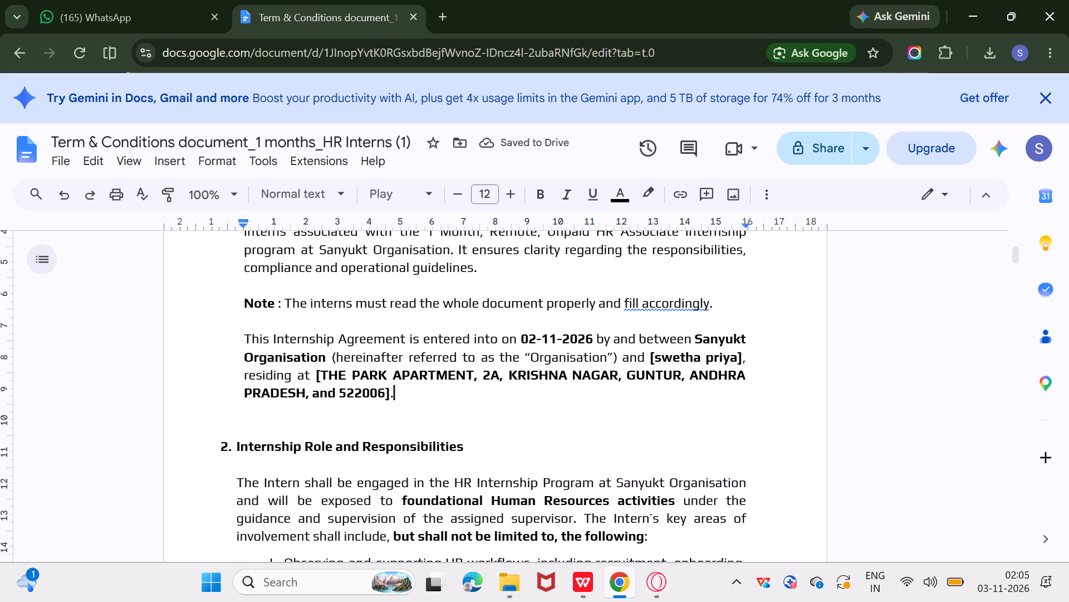
pyautogui.press('Left')
pyautogui.press('BackSpace')
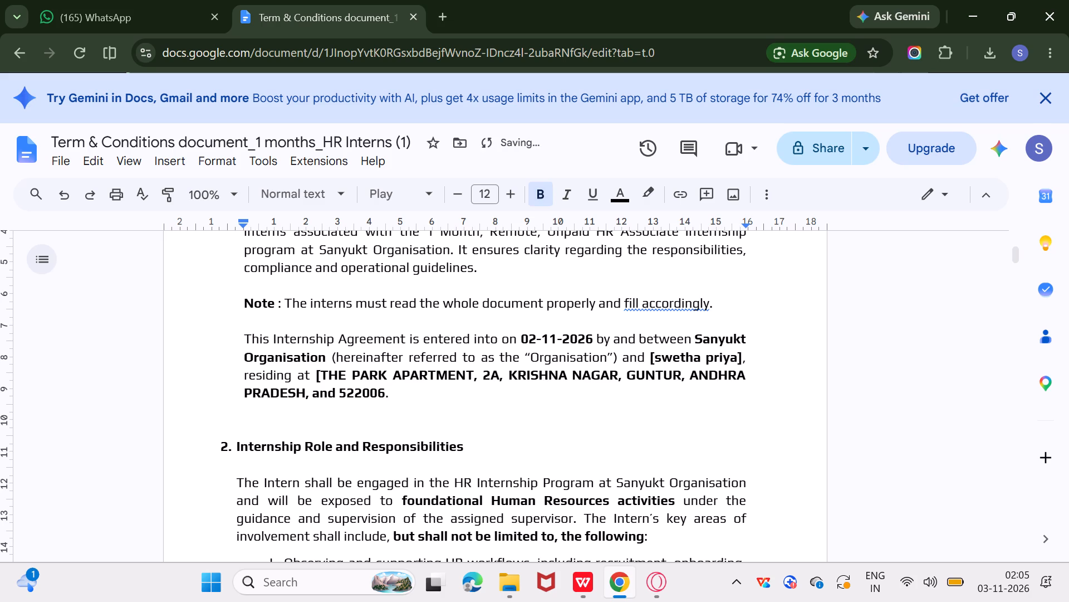
pyautogui.click(320, 377)
pyautogui.press('BackSpace')
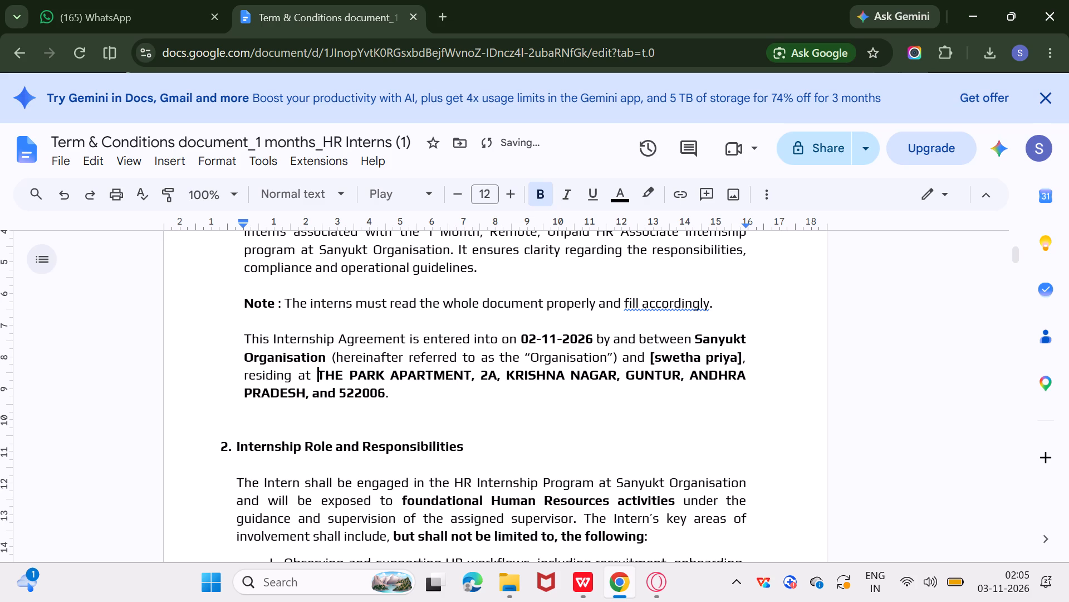
# Rewrite the intern's bracketed first and second names in capitals in the agreement paragraph.
pyautogui.click(700, 361)
pyautogui.press('BackSpace')
pyautogui.press('BackSpace')
pyautogui.press('BackSpace')
pyautogui.press('BackSpace')
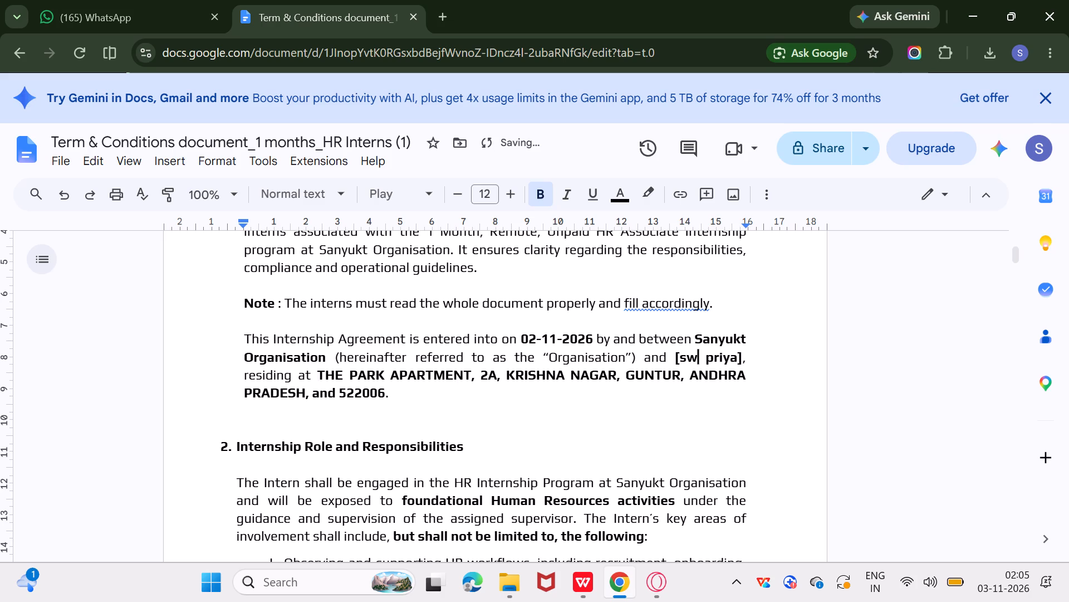
pyautogui.press('BackSpace')
pyautogui.press('BackSpace')
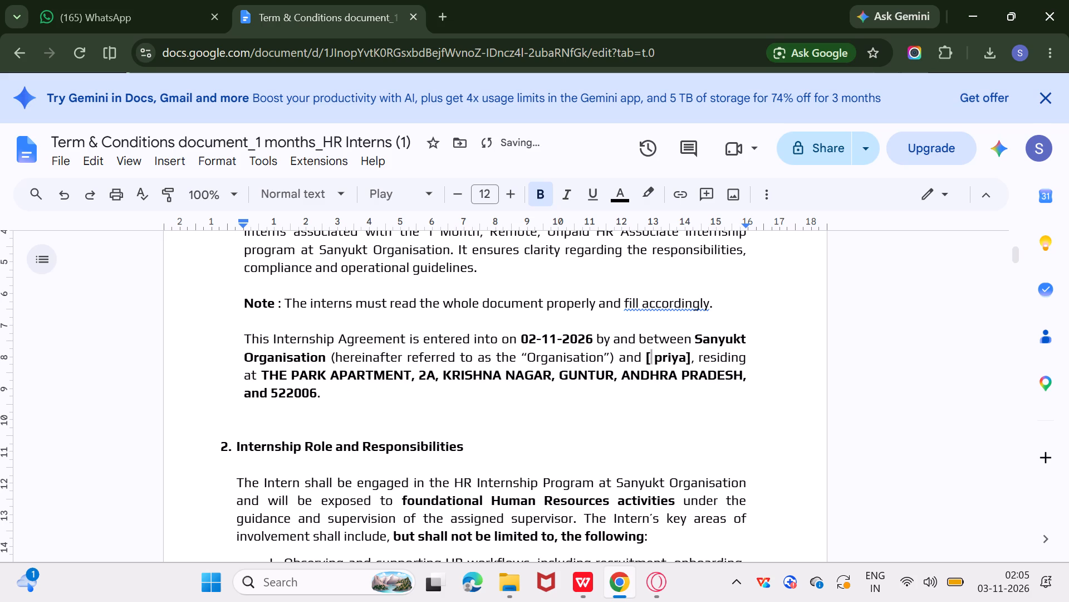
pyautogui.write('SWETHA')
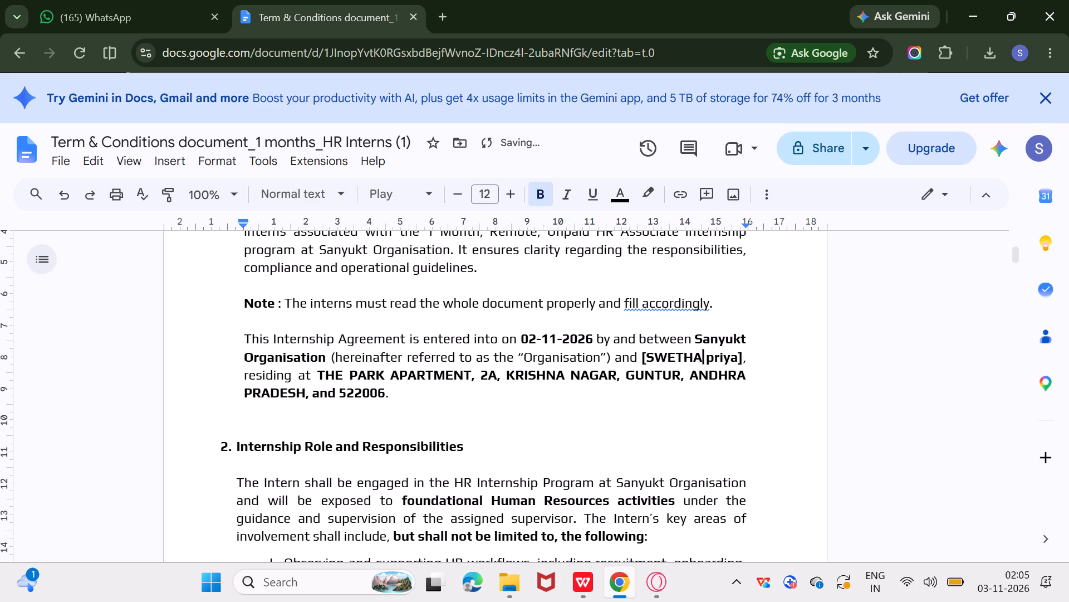
pyautogui.click(736, 361)
pyautogui.press('BackSpace')
pyautogui.press('BackSpace')
pyautogui.press('BackSpace')
pyautogui.press('BackSpace')
pyautogui.press('BackSpace')
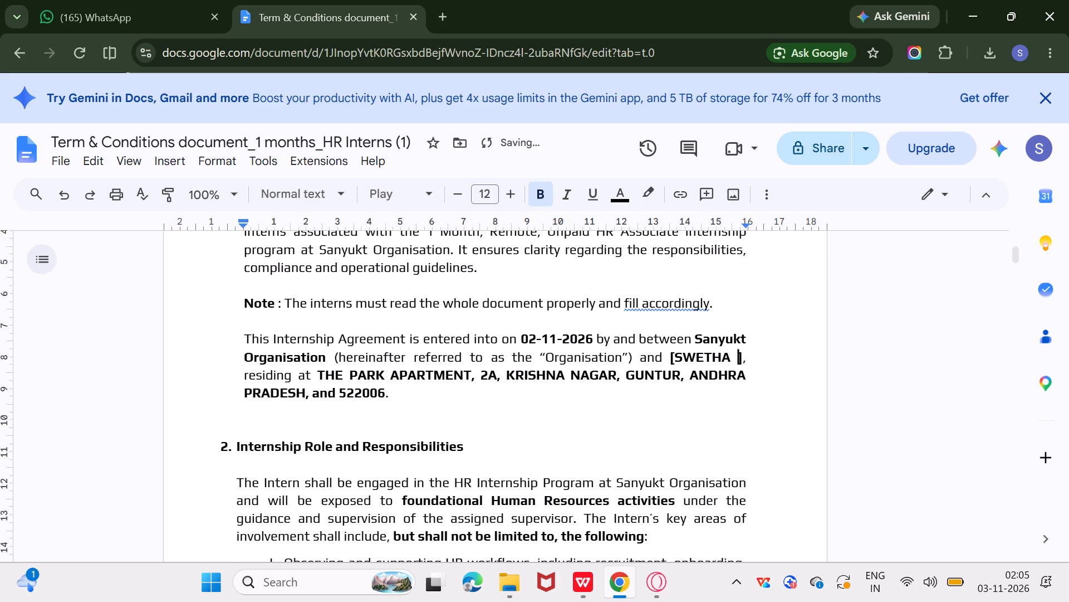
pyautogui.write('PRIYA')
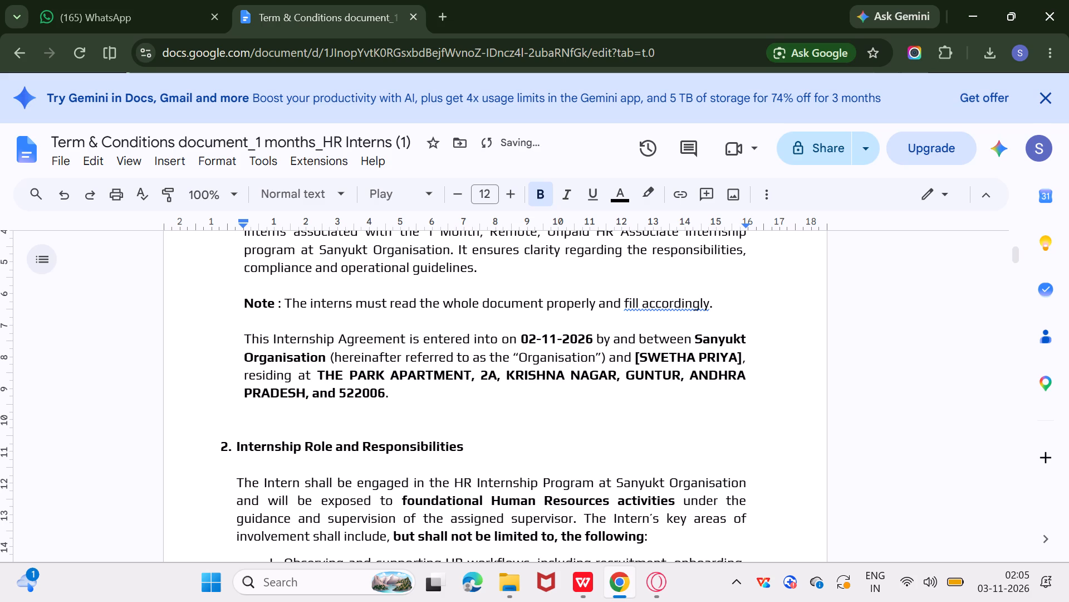
# Remove the closing and opening square brackets around the intern's name, keeping the comma after it.
pyautogui.click(743, 359)
pyautogui.press('BackSpace')
pyautogui.click(647, 358)
pyautogui.press('BackSpace')
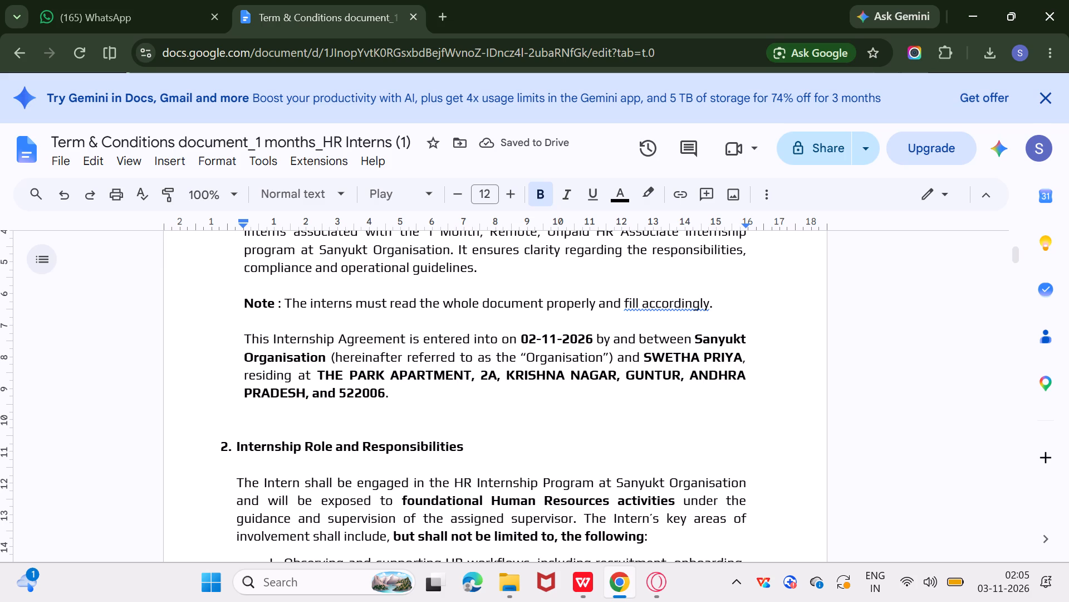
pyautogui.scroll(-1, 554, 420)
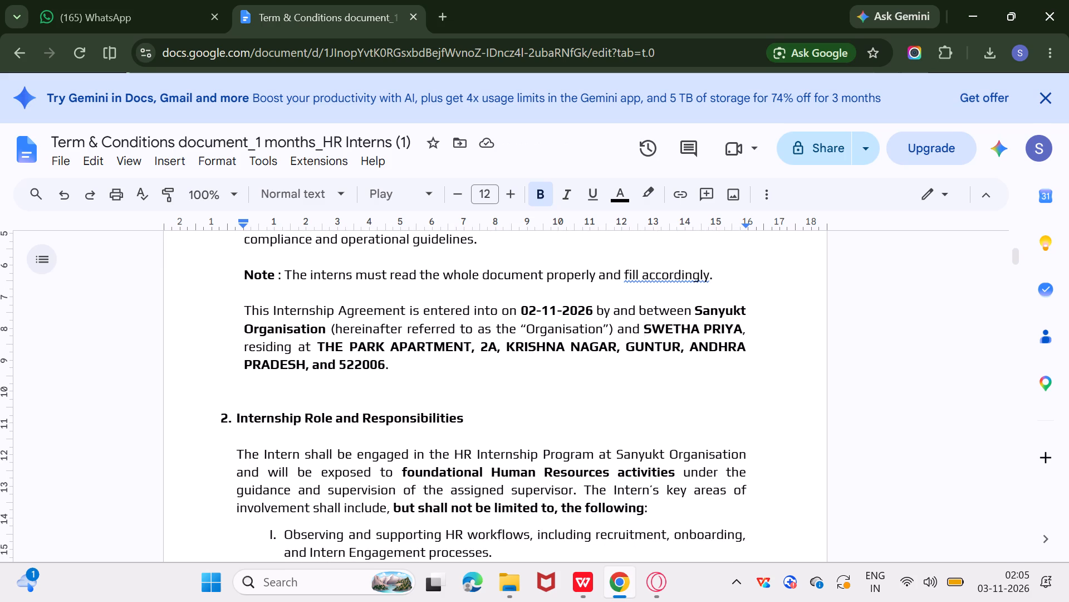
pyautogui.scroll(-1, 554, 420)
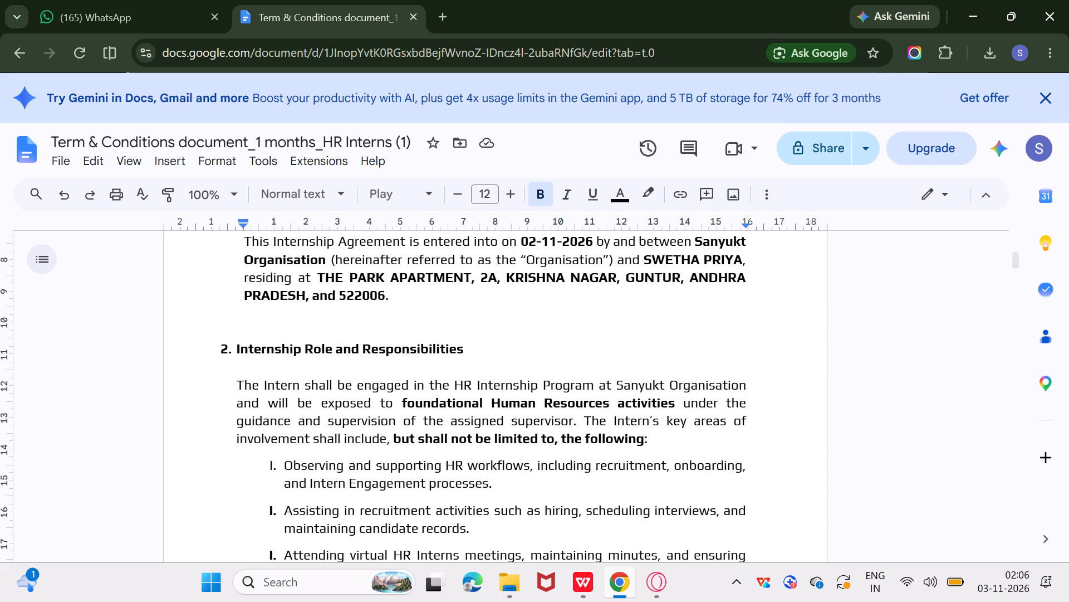
# Add the street line number after the neighbourhood name, before the city, in the intern's residential address.
pyautogui.click(616, 280)
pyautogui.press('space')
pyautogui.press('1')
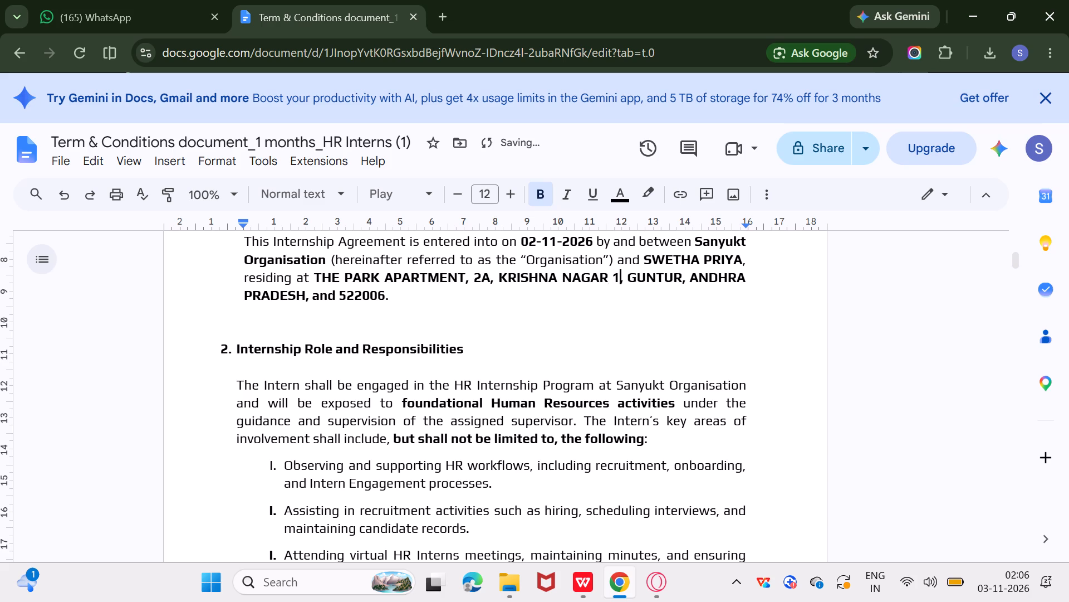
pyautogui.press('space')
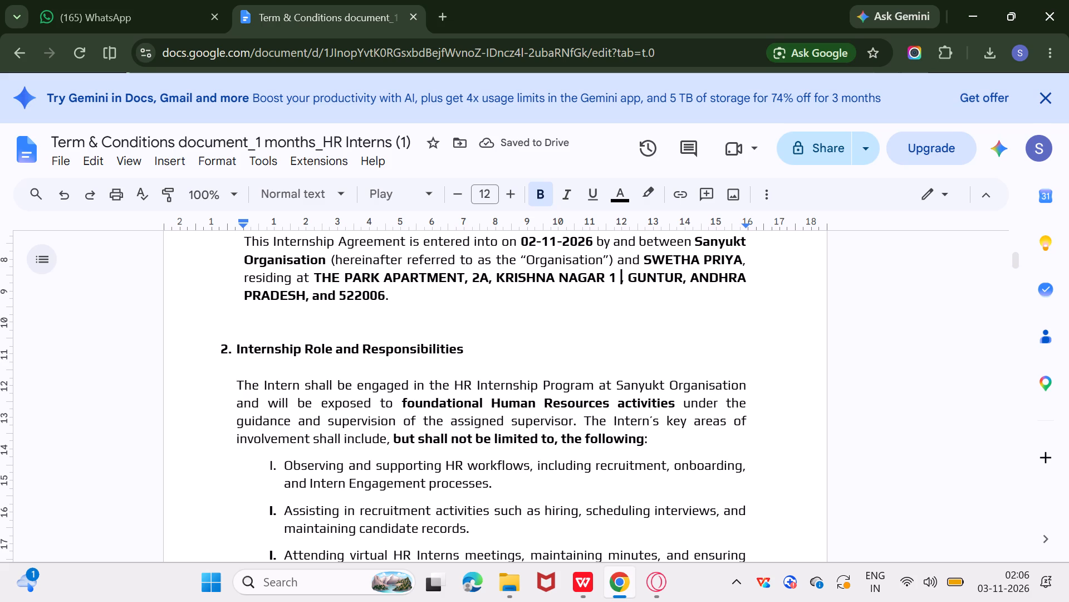
pyautogui.press('BackSpace')
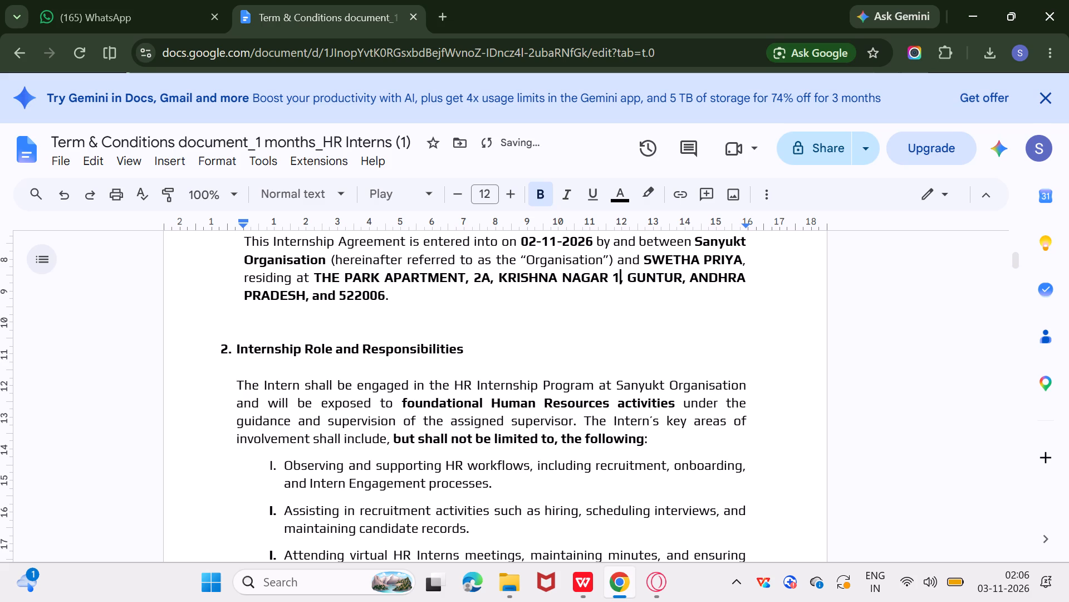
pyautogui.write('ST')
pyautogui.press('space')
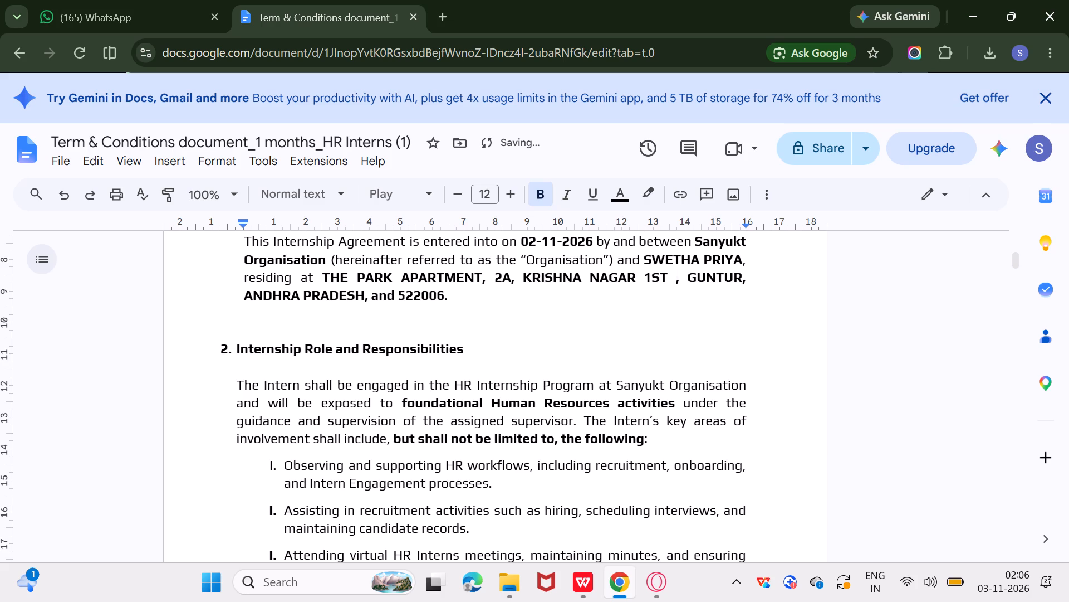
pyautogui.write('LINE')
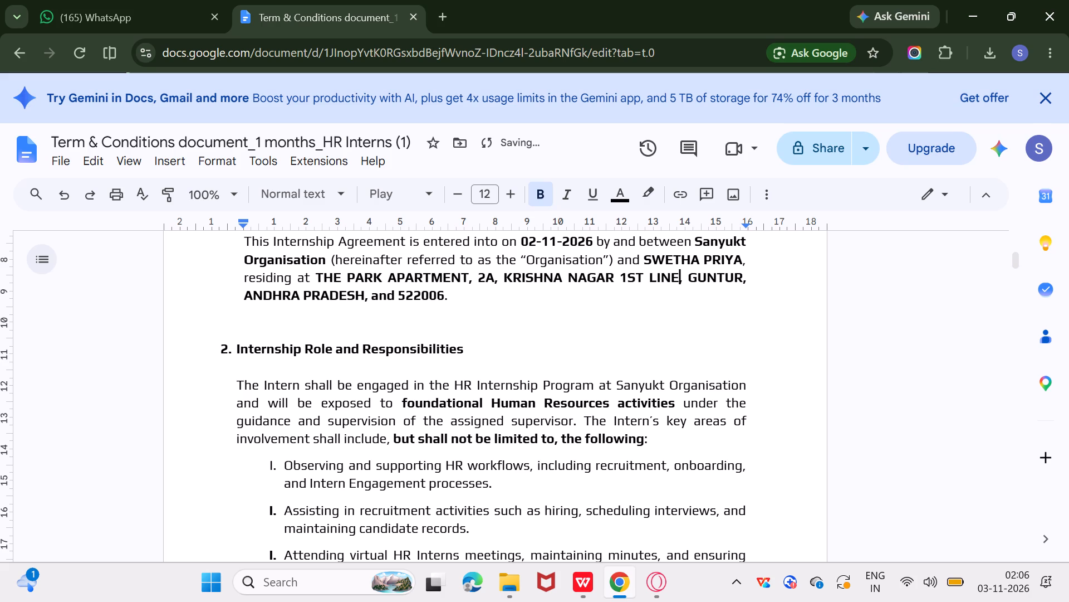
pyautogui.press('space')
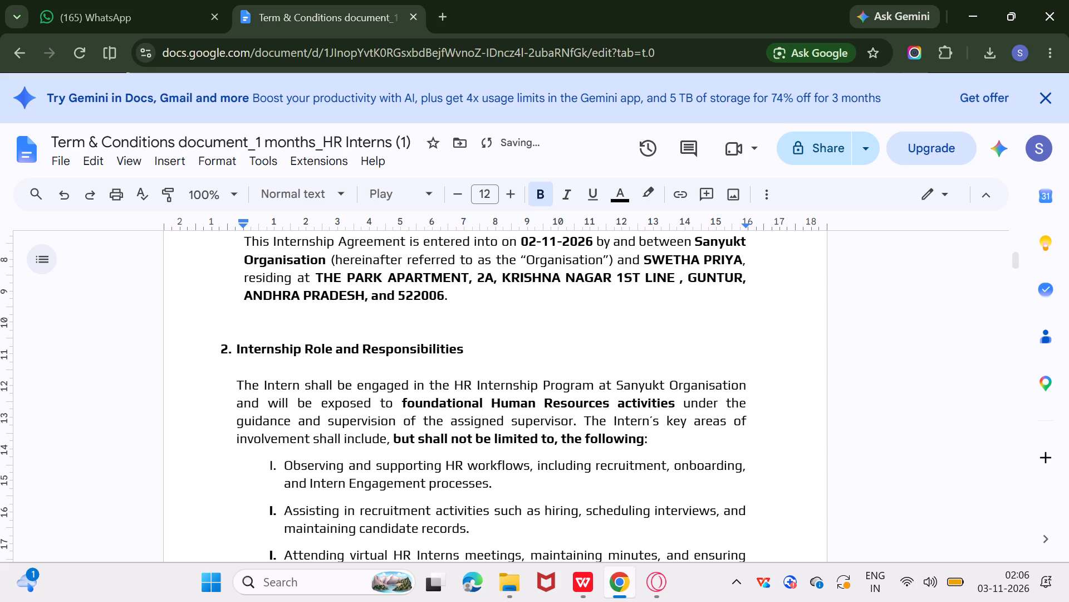
# Review the agreement's clauses from Internship Role and Responsibilities through Nature of the Internship.
pyautogui.scroll(-1, 545, 388)
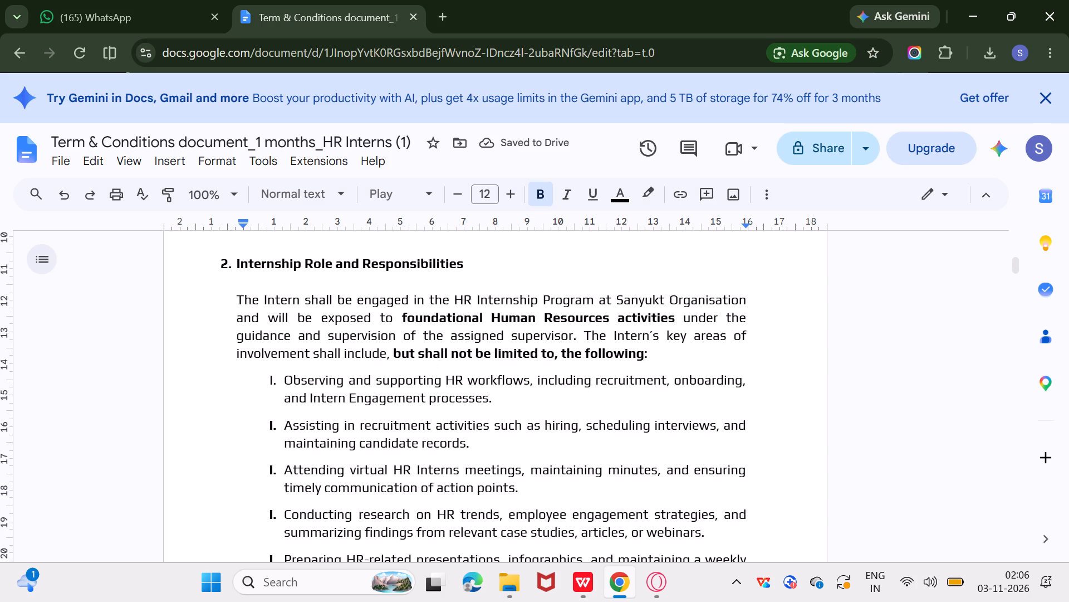
pyautogui.scroll(-2, 545, 388)
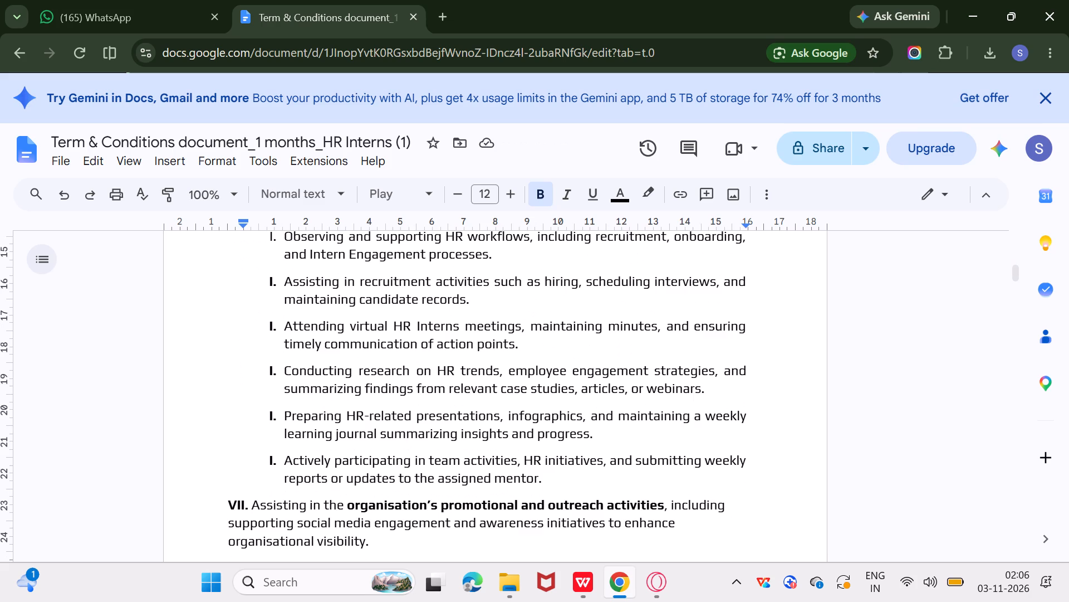
pyautogui.scroll(-2, 545, 388)
pyautogui.scroll(3, 545, 388)
pyautogui.scroll(-1, 545, 388)
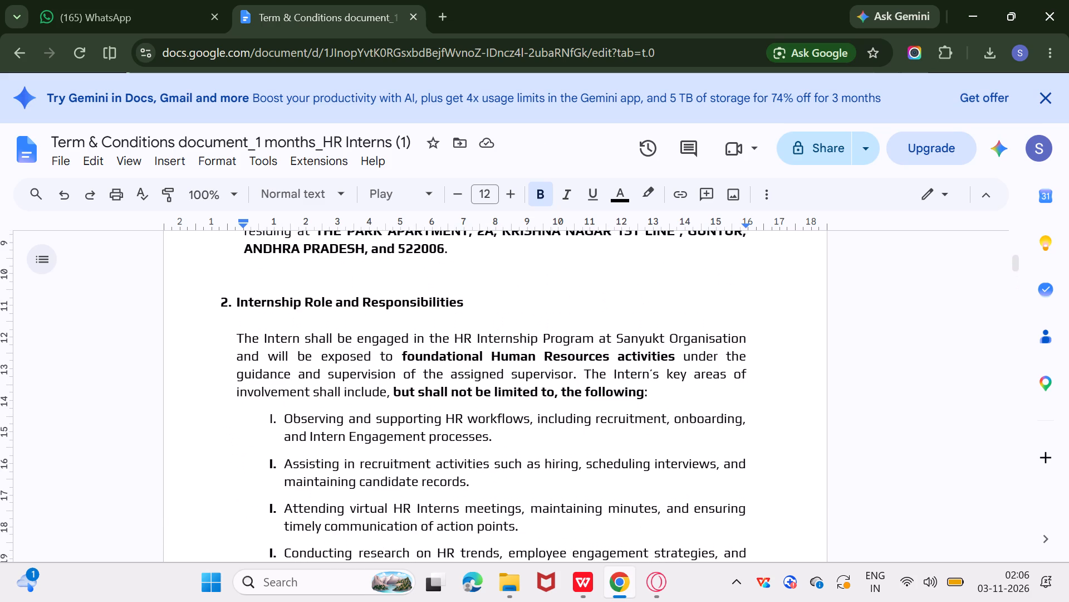
pyautogui.scroll(-2, 545, 388)
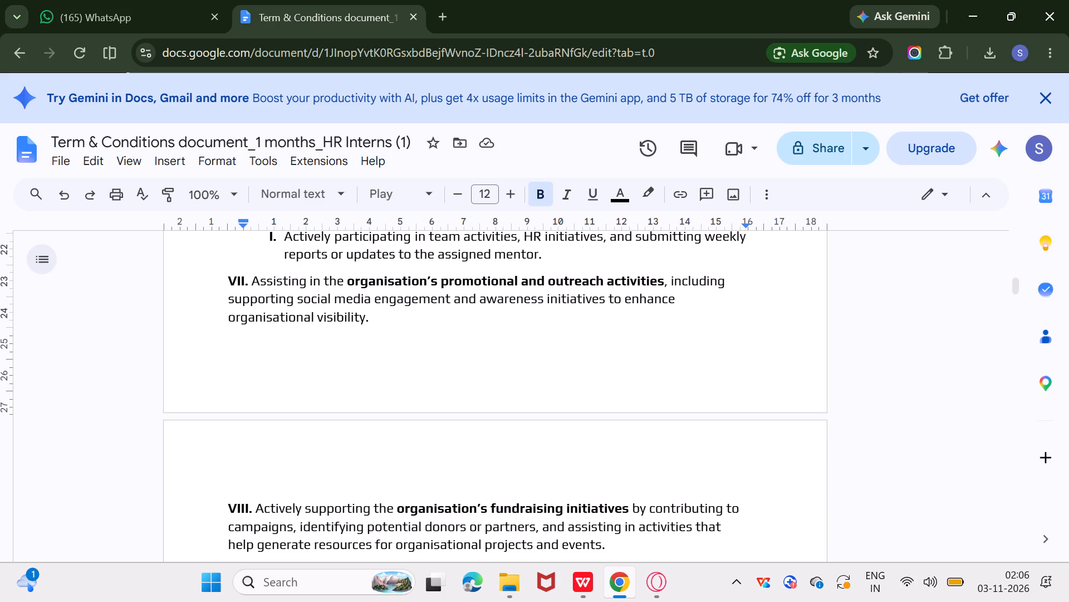
pyautogui.scroll(5, 545, 388)
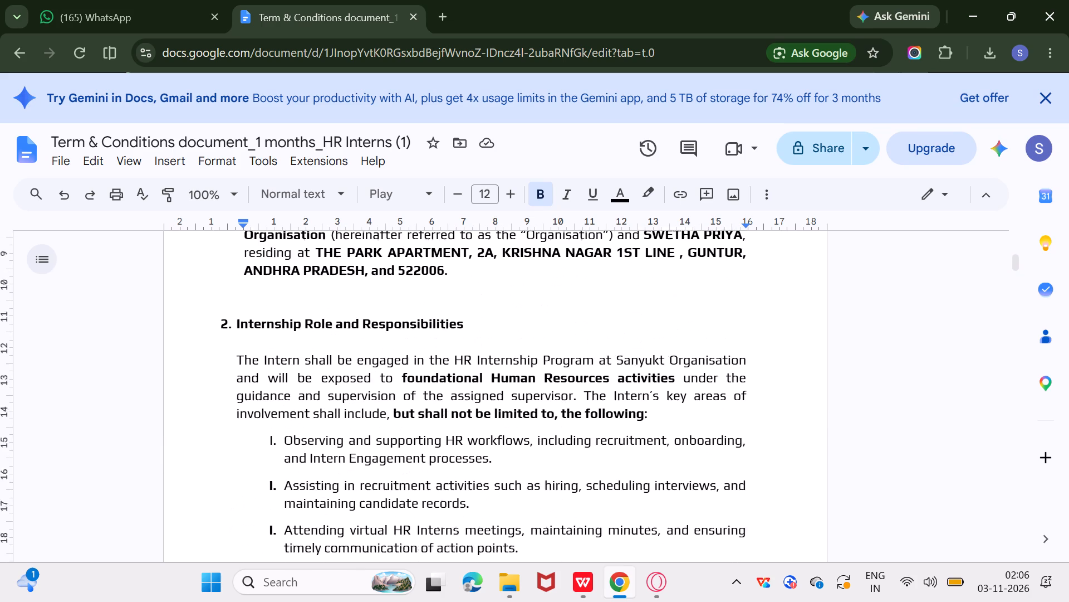
pyautogui.scroll(1, 545, 388)
pyautogui.scroll(-2, 545, 388)
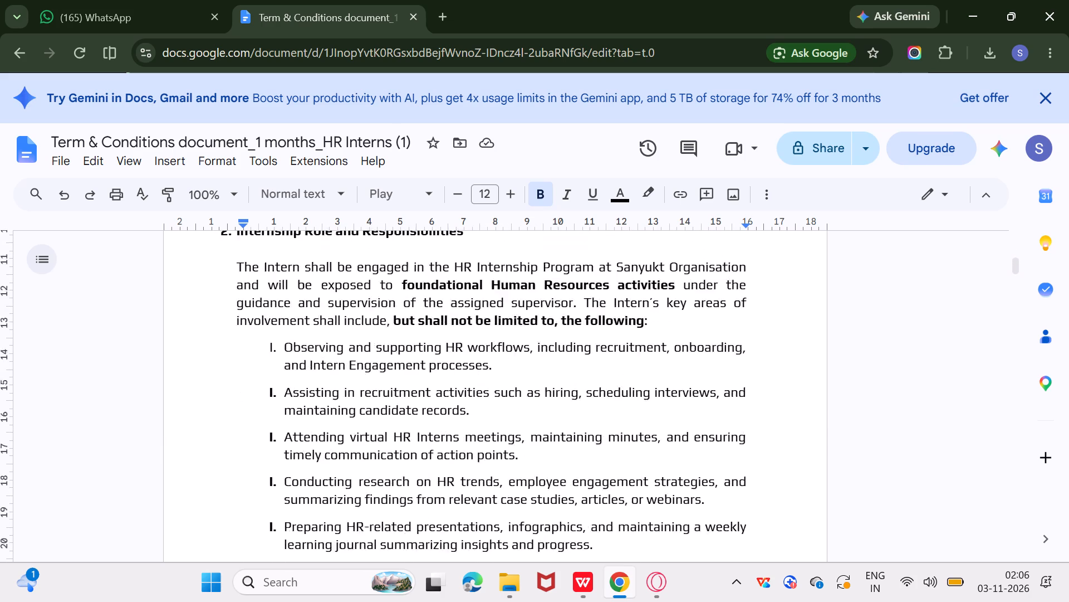
pyautogui.scroll(-5, 545, 388)
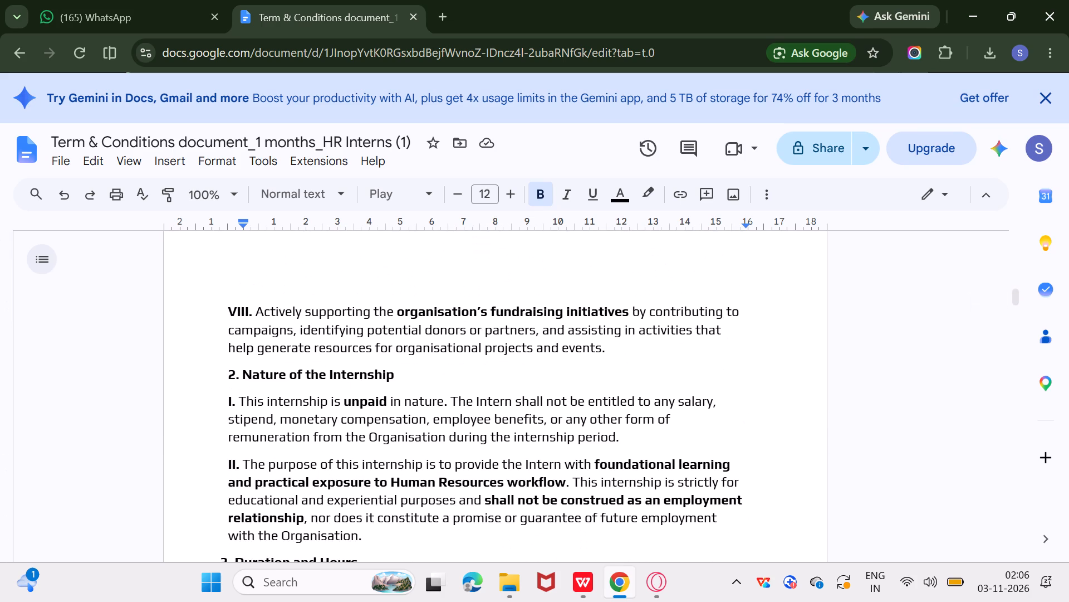
# Review the agreement's Nature of the Internship and Duration and Hours clauses, continuing to the start of the Confidentiality section.
pyautogui.scroll(-2, 542, 380)
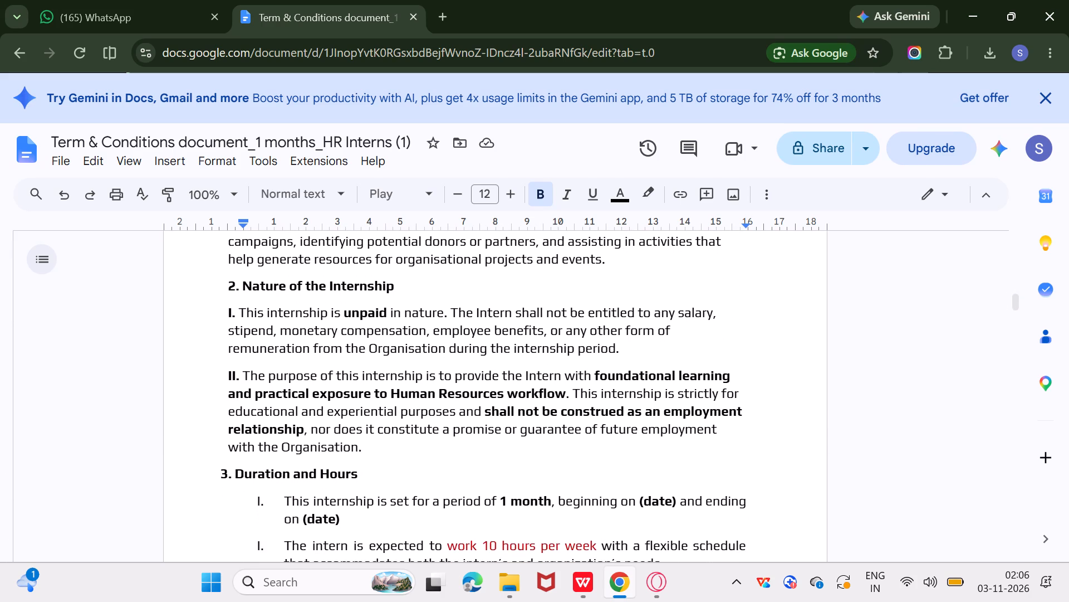
pyautogui.scroll(-1, 542, 380)
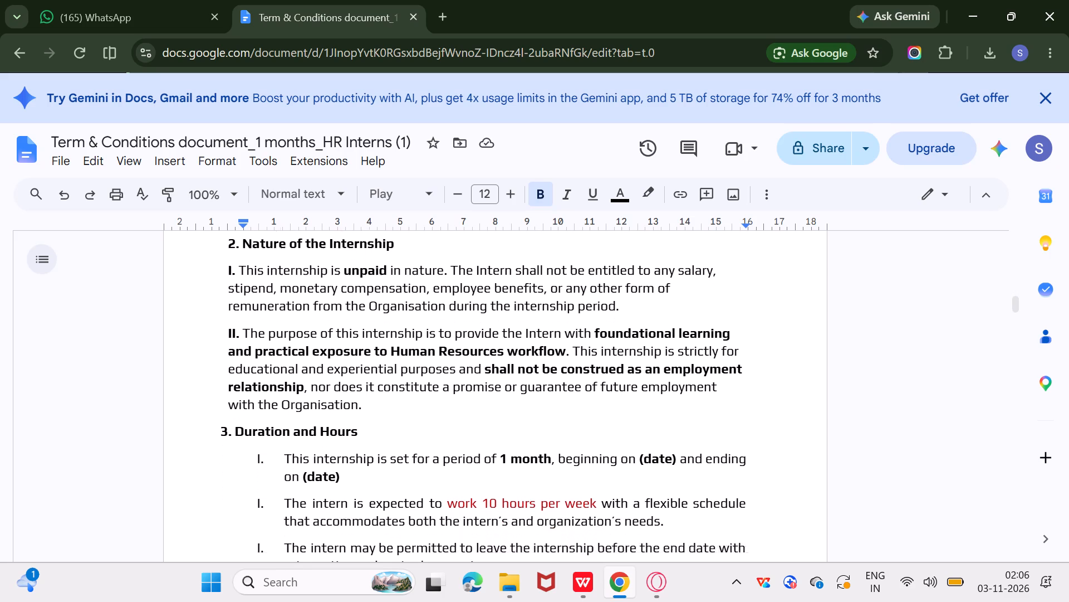
pyautogui.scroll(-2, 542, 380)
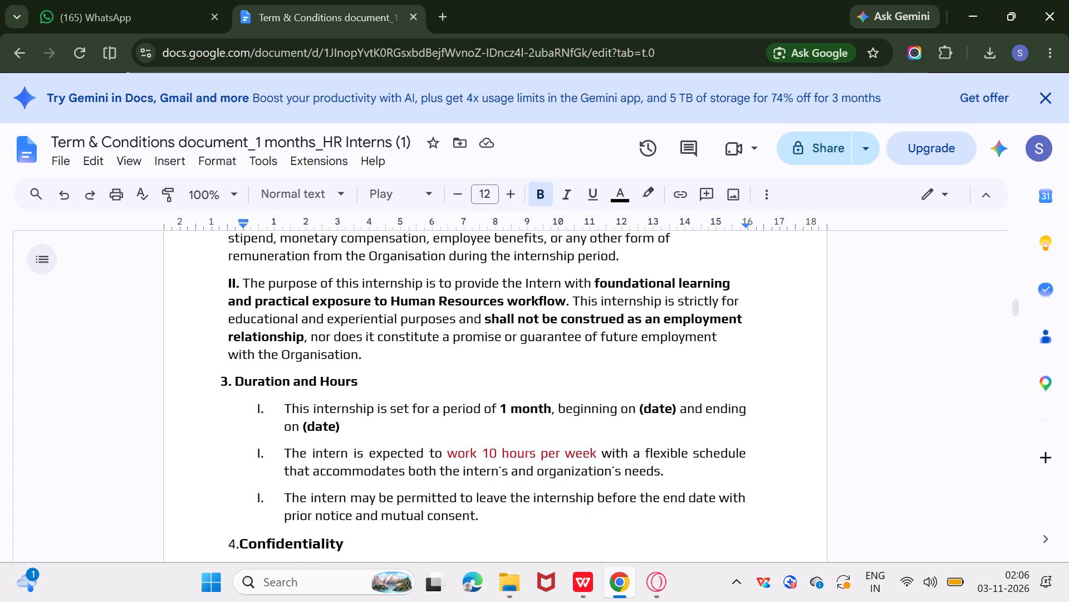
pyautogui.scroll(-5, 542, 380)
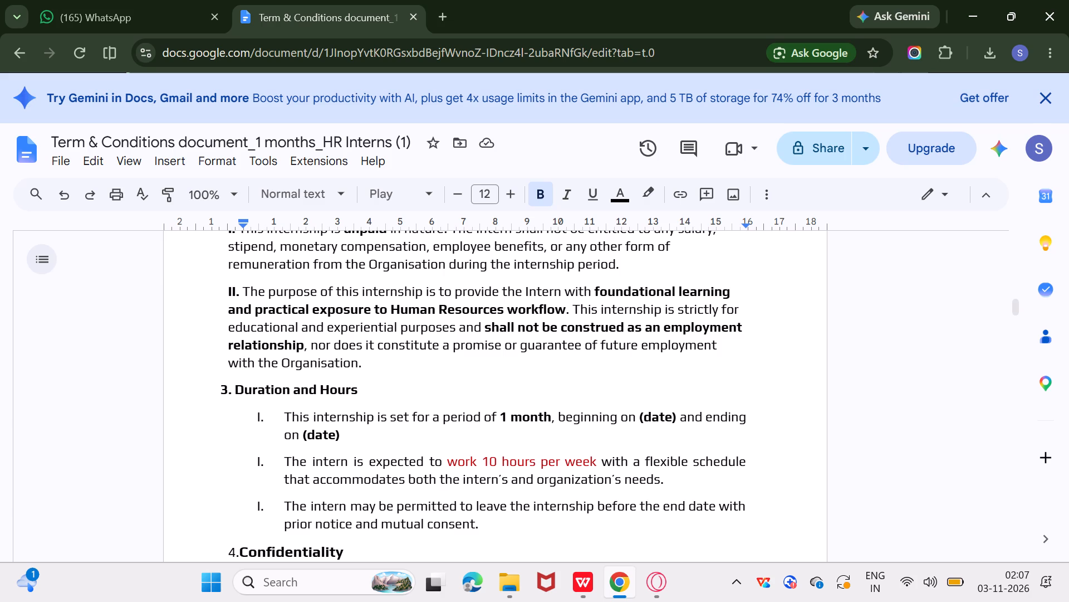
pyautogui.scroll(-1, 542, 380)
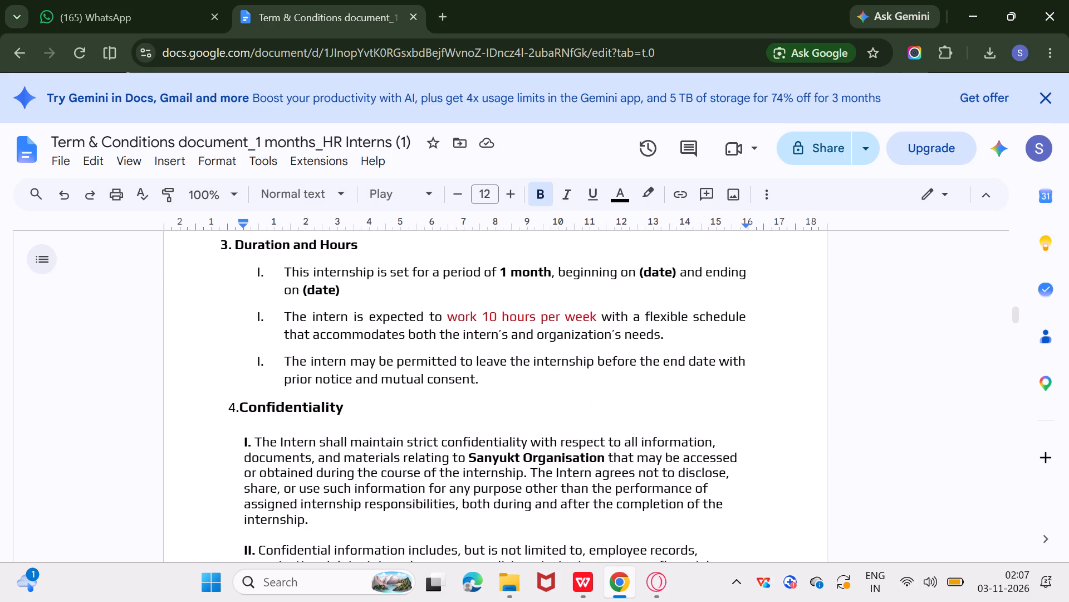
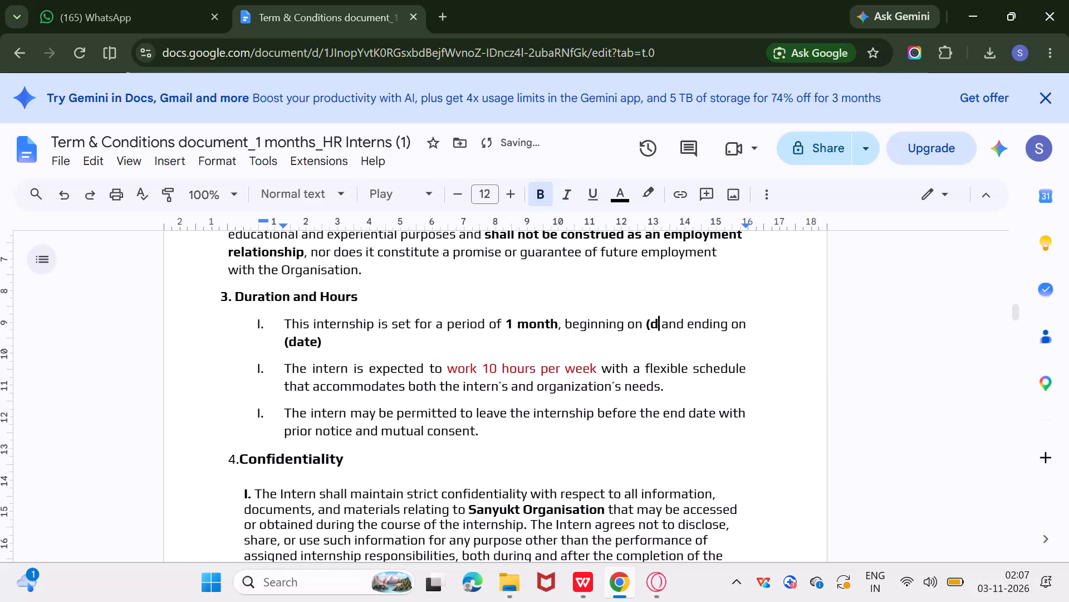
# Replace the internship's beginning date placeholder under Duration and Hours with the copied date, 2nd November 2026.
pyautogui.press('BackSpace')
pyautogui.press('BackSpace')
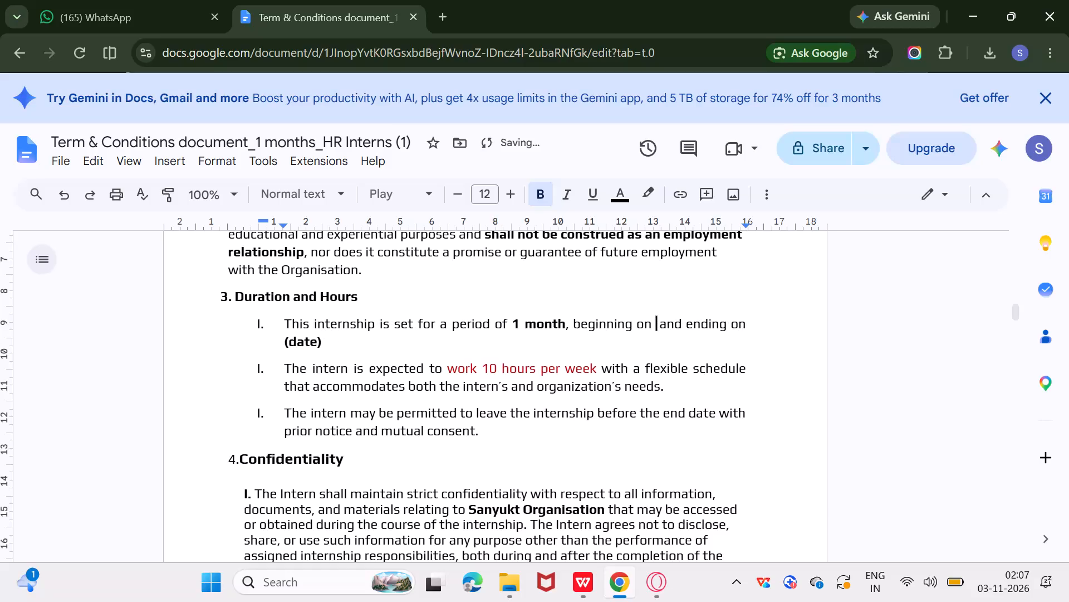
pyautogui.hotkey('ctrl', 'v')
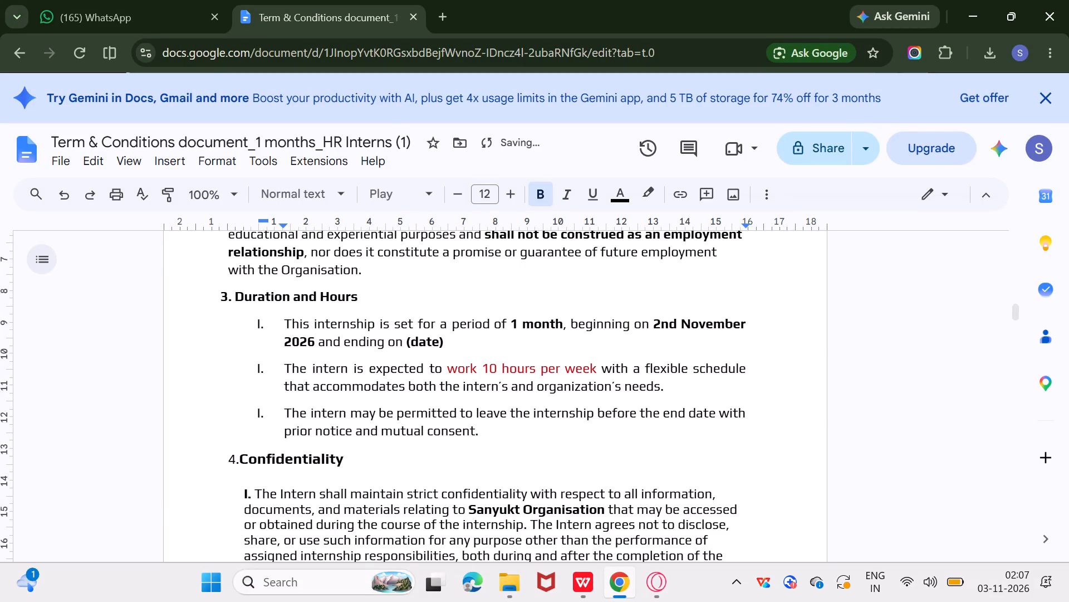
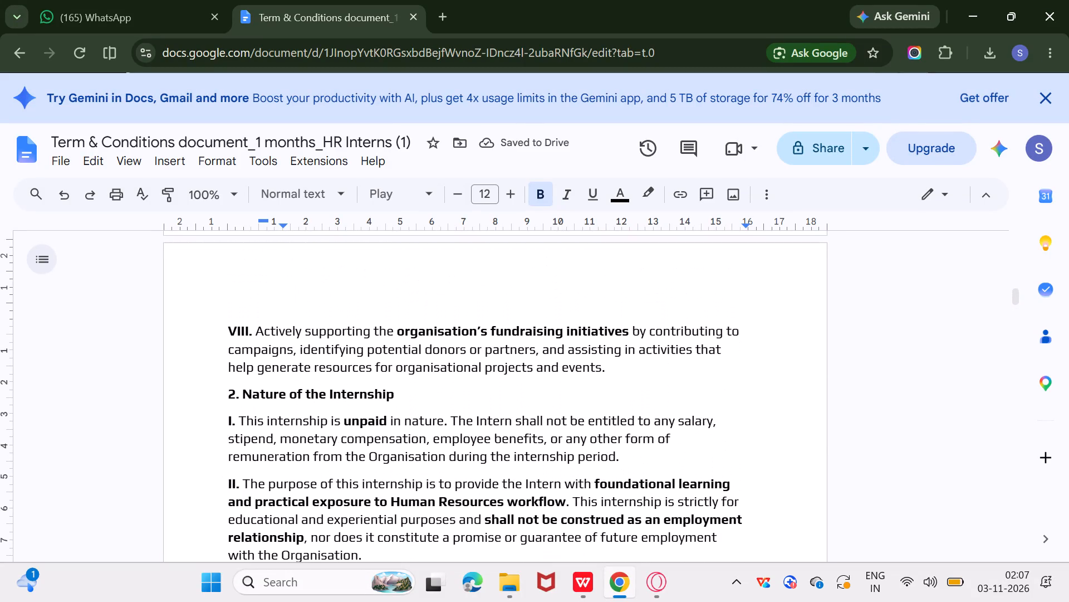
pyautogui.scroll(3, 477, 387)
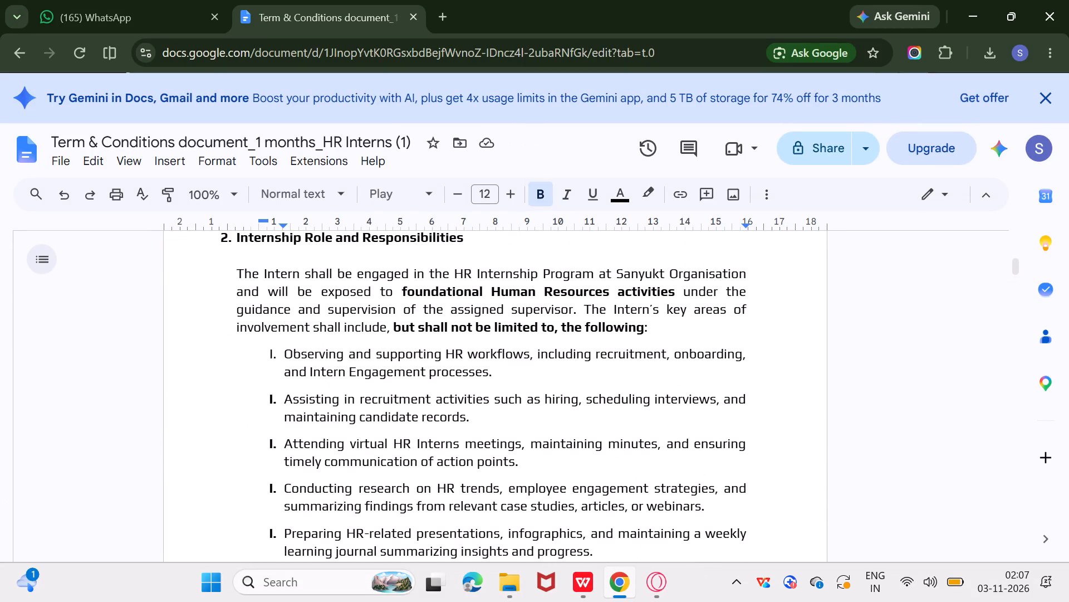
pyautogui.scroll(2, 477, 387)
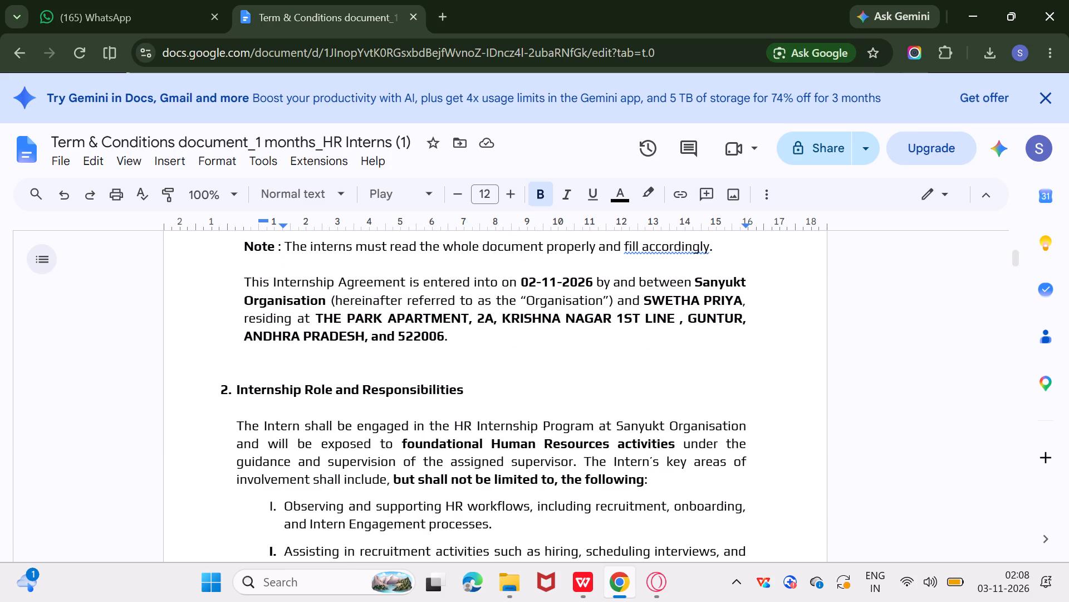
pyautogui.scroll(-5, 477, 387)
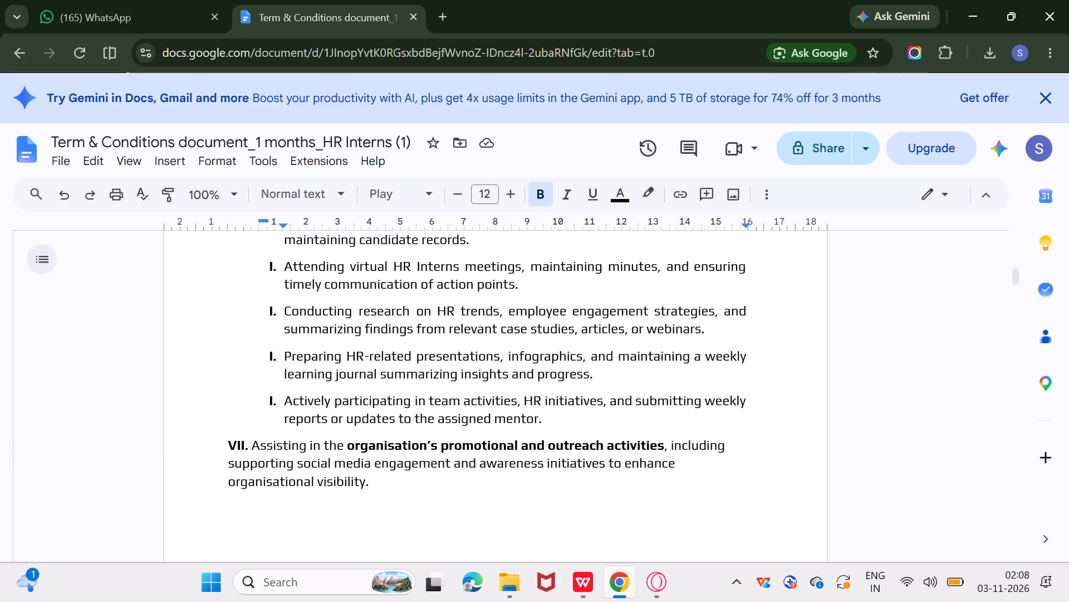
pyautogui.scroll(-6, 477, 387)
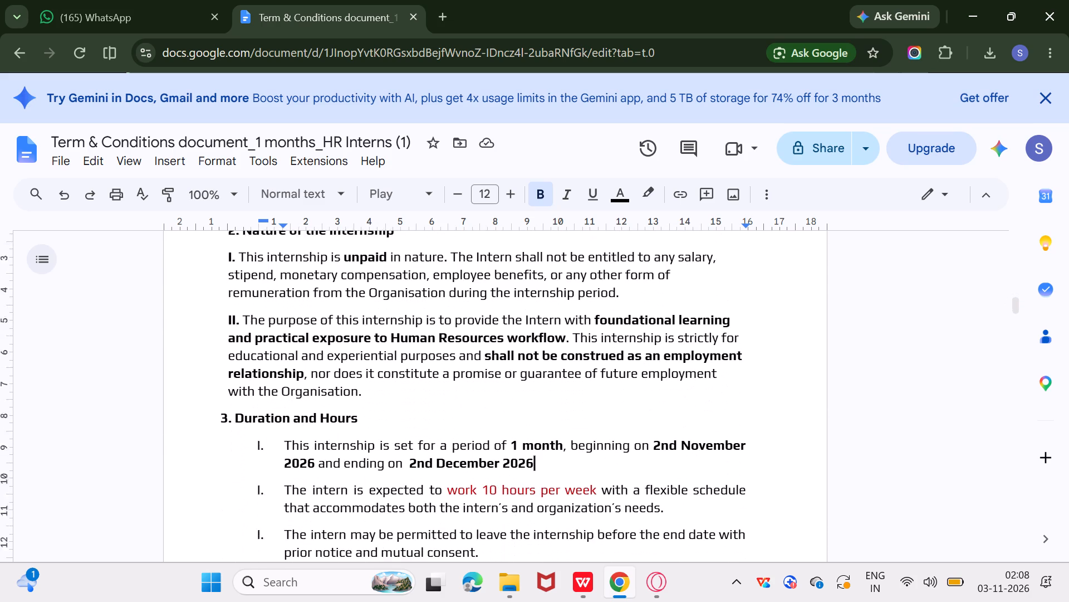
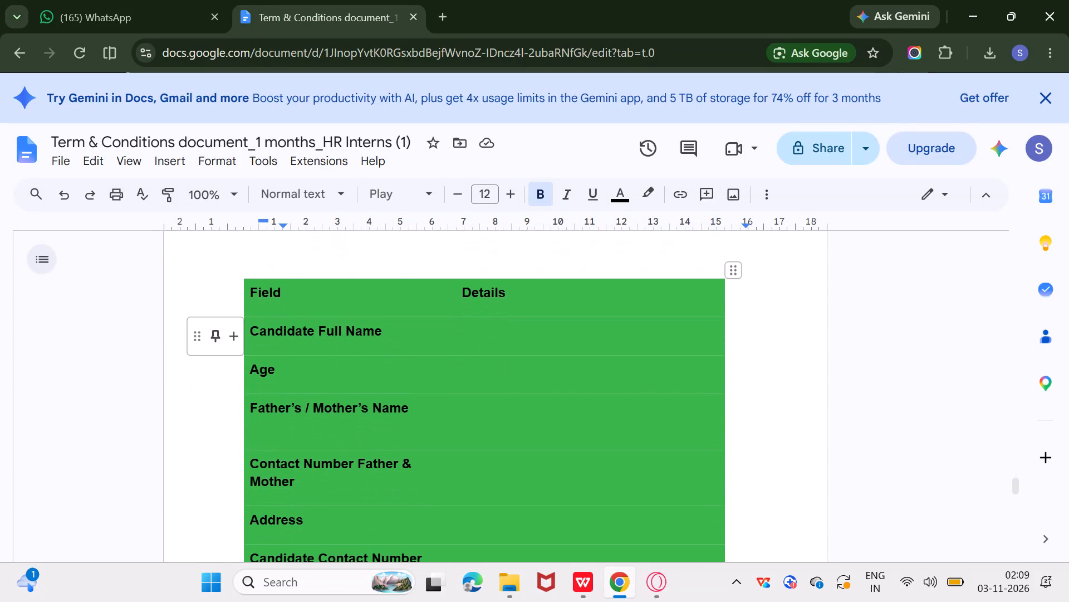
# Add a space and a colon after the Candidate Full Name label in the candidate details table.
pyautogui.click(404, 336)
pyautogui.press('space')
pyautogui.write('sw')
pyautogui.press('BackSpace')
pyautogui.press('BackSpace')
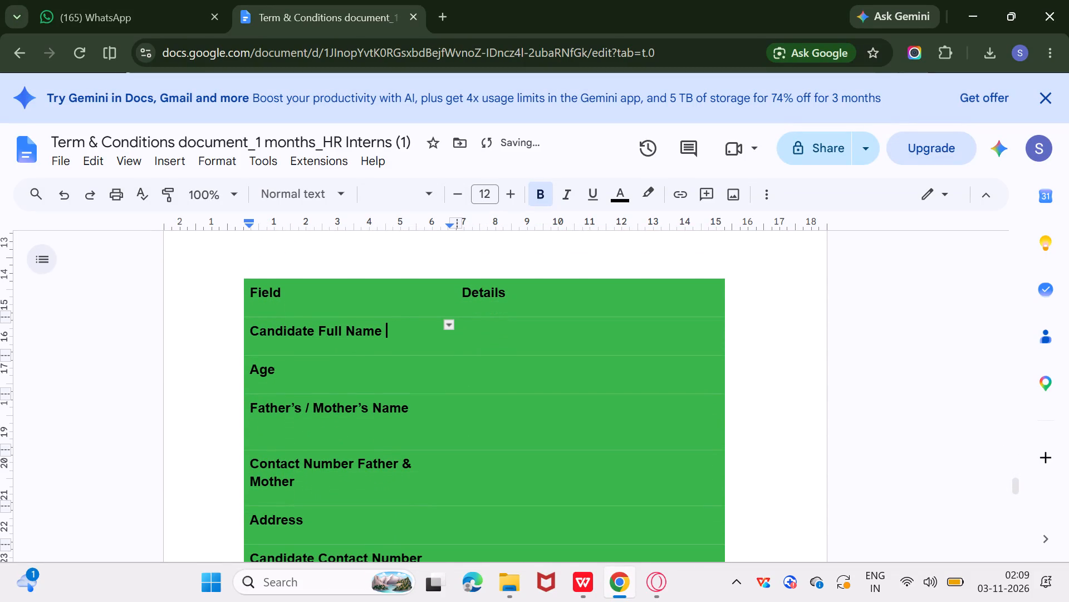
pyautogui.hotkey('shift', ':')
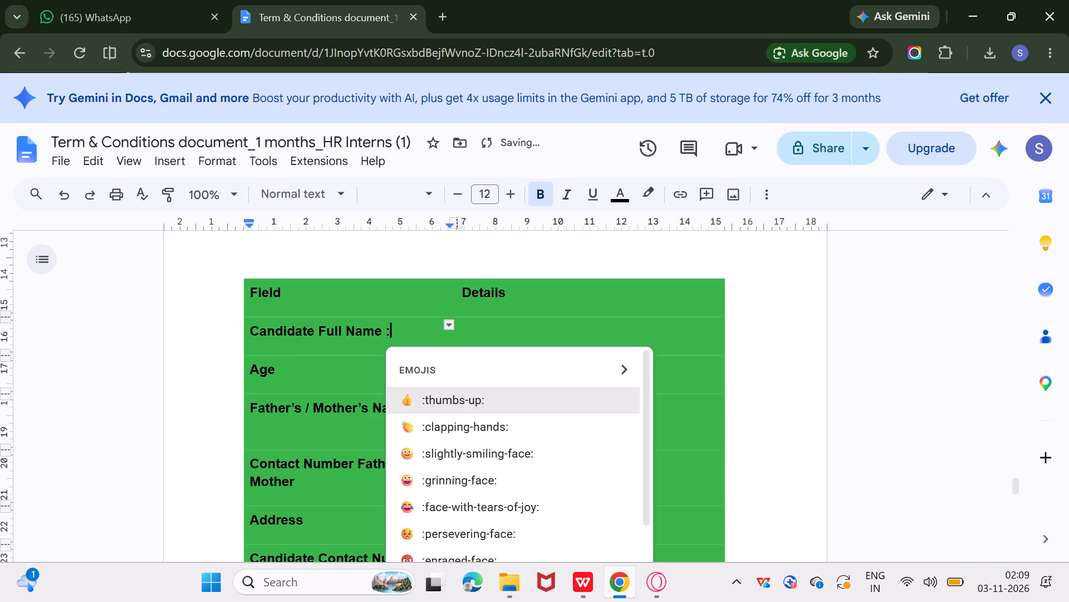
# Enter the intern's first and second names in capitals after the Candidate Full Name label in the details table.
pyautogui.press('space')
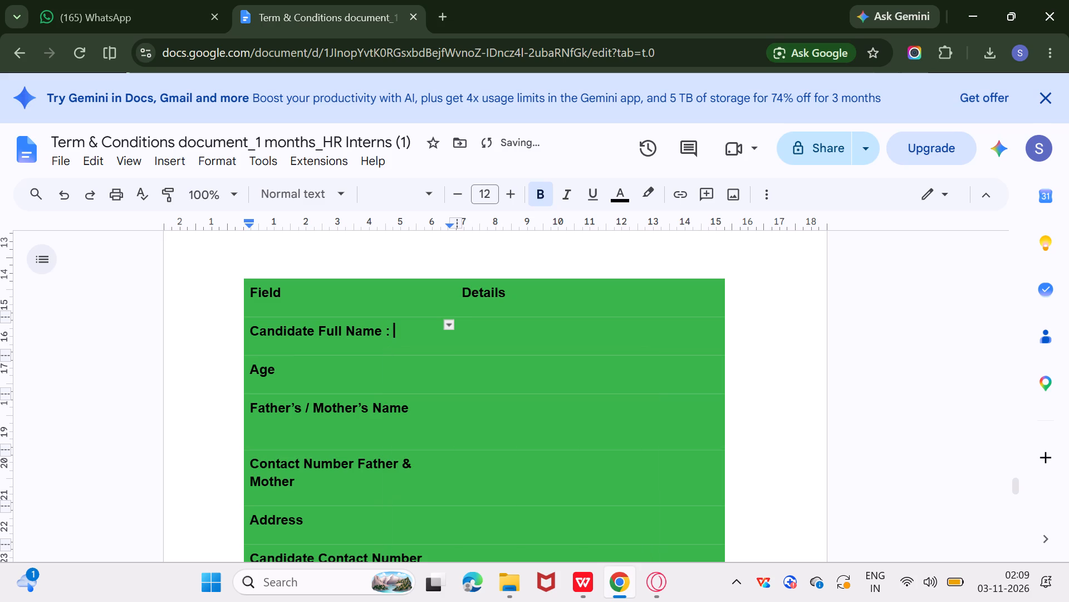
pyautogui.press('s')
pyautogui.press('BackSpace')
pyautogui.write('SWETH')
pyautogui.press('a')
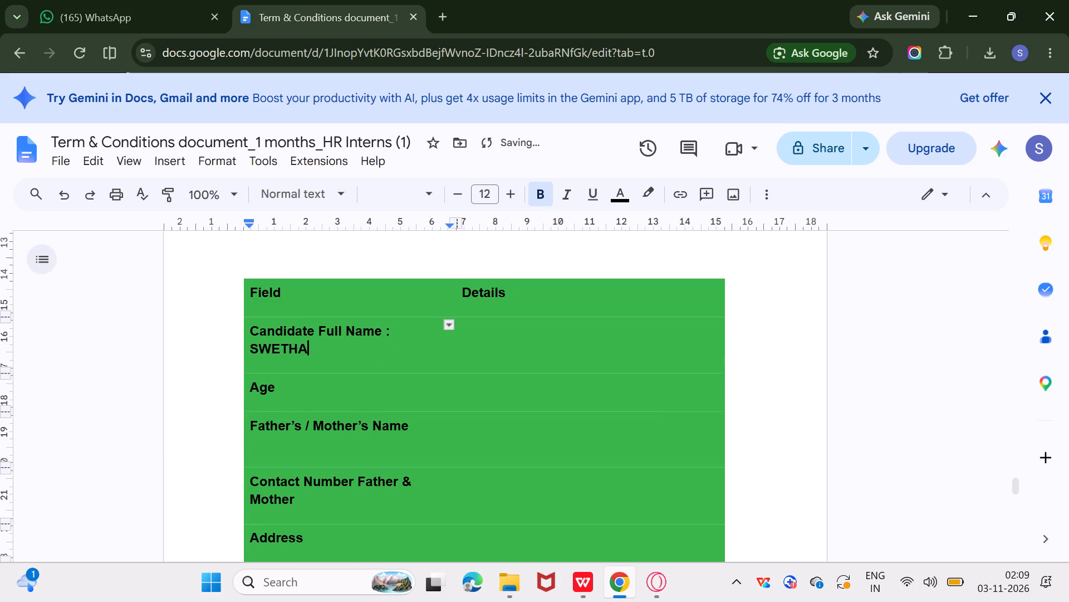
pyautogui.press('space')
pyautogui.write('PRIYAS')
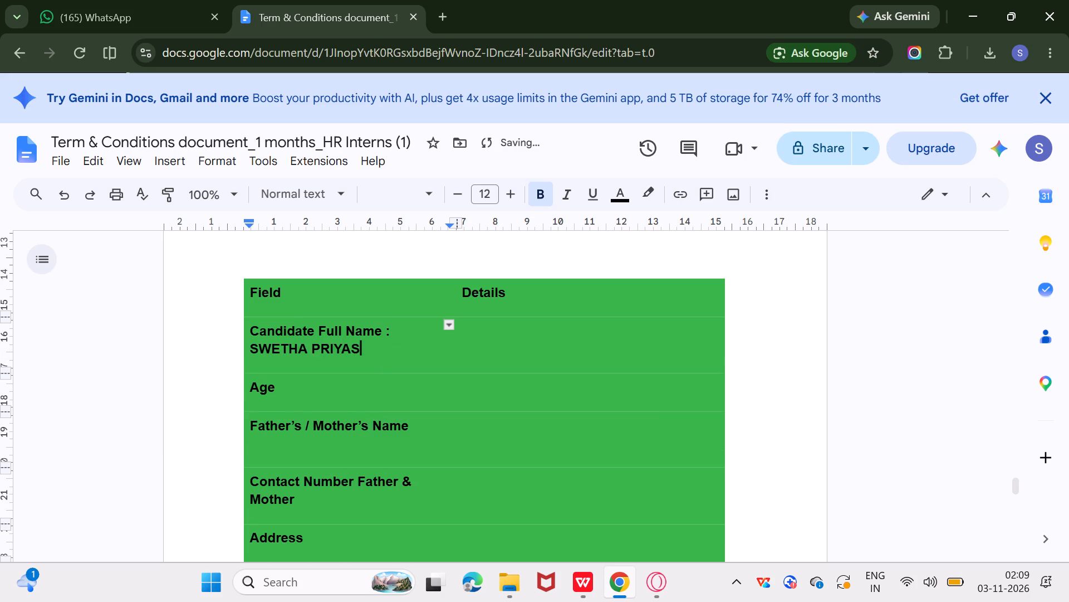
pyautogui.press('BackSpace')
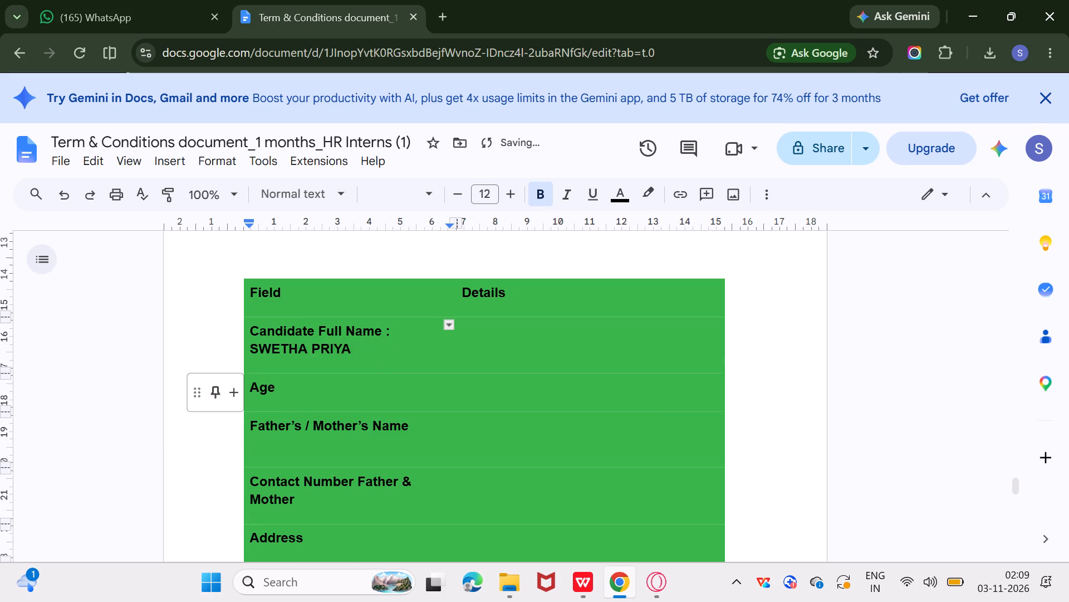
# Add a colon and the value 20 after the Age label in the table.
pyautogui.click(287, 383)
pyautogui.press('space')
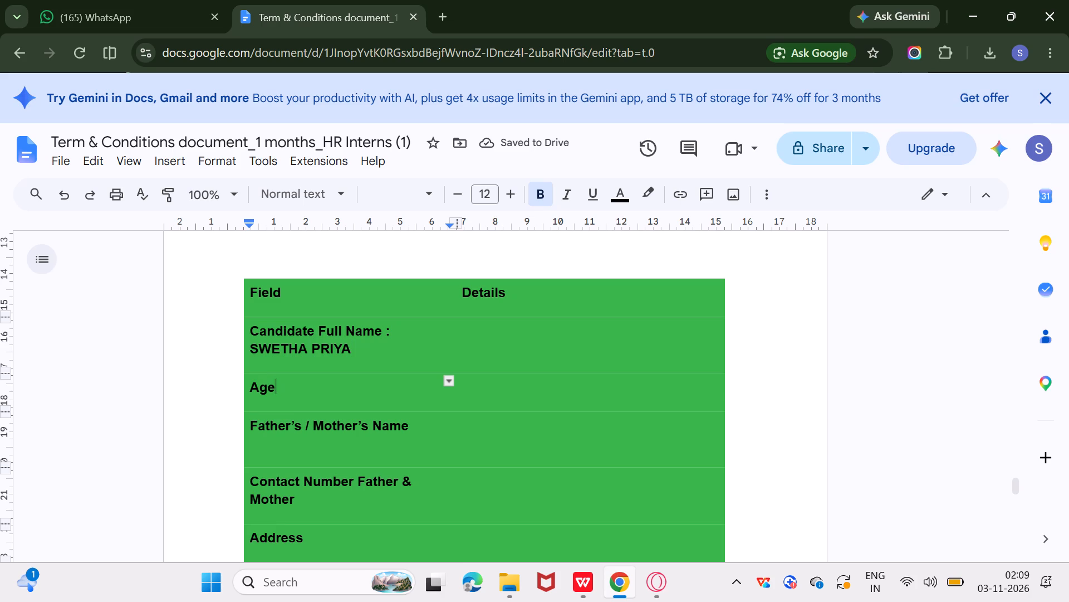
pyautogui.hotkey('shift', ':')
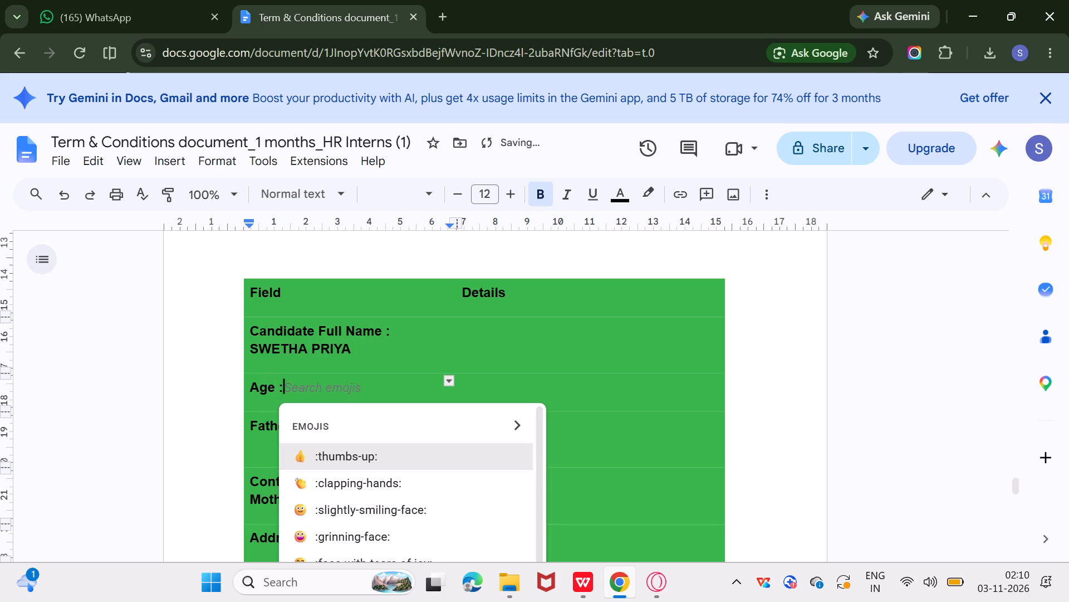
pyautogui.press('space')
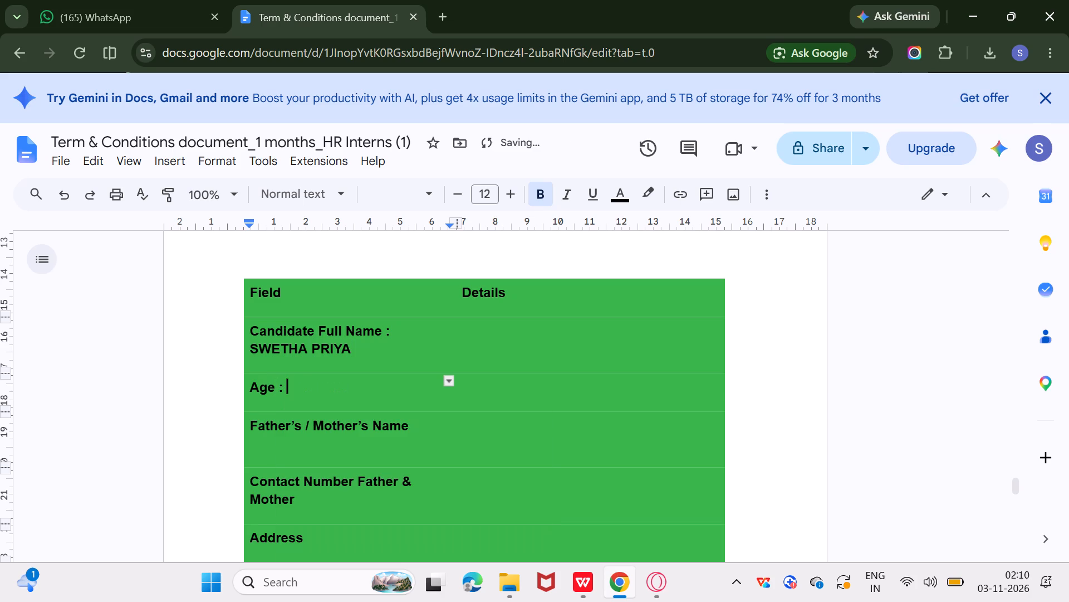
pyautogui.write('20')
# Add a colon after the Father's / Mother's Name label and start a new line beneath it in the same cell.
pyautogui.scroll(-1, 287, 383)
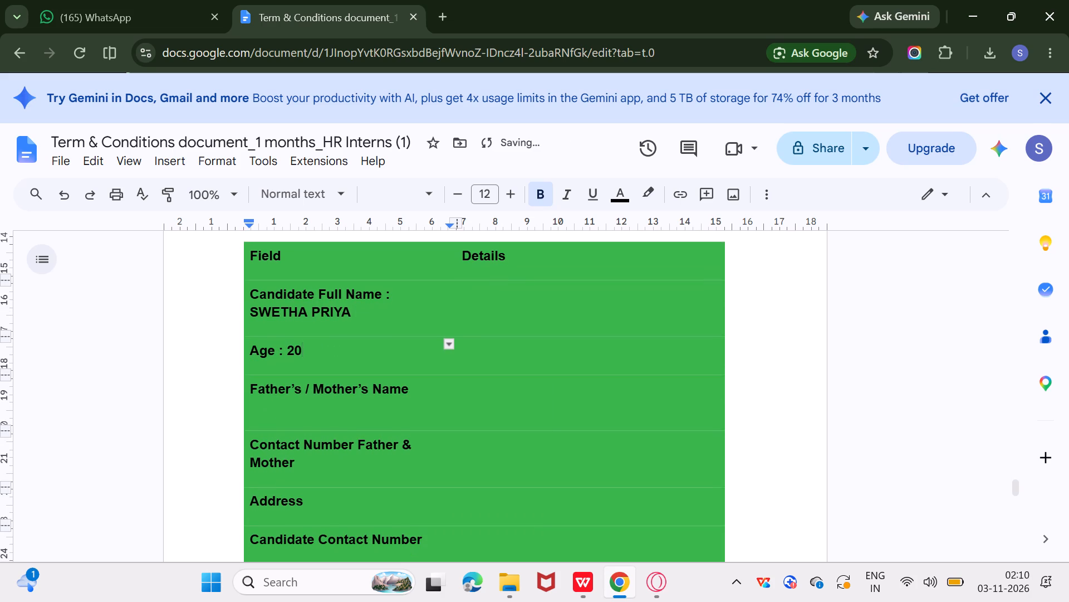
pyautogui.click(431, 397)
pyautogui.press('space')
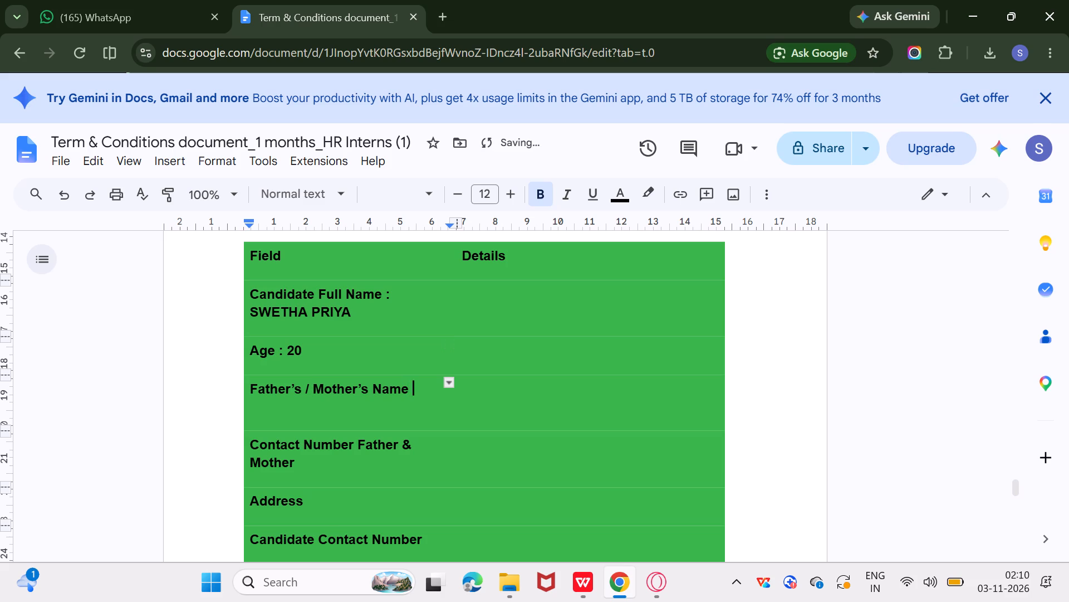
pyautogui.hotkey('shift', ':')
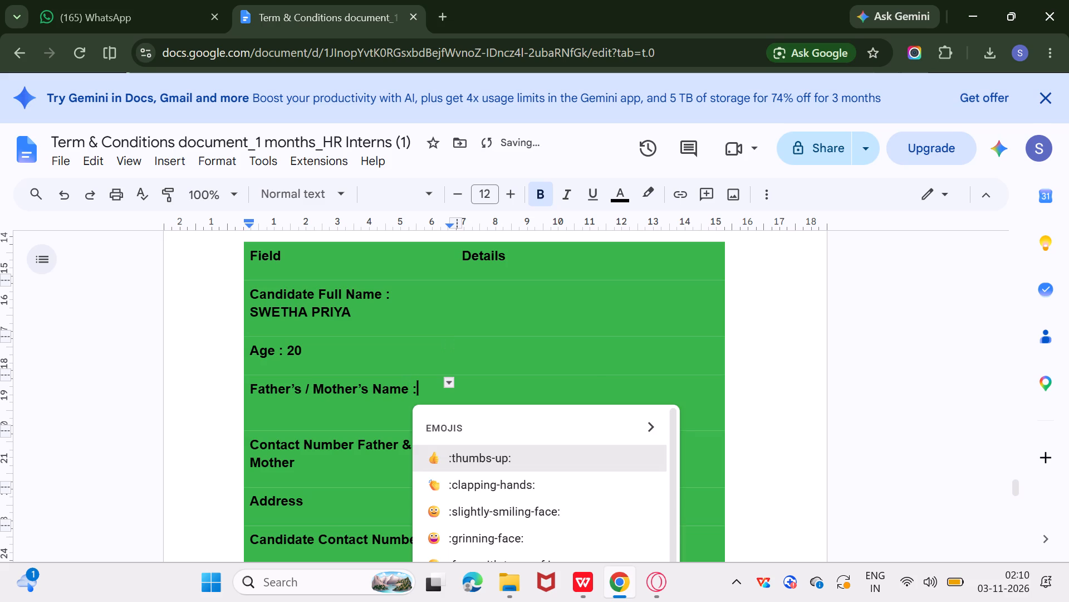
pyautogui.press('Return')
pyautogui.press('BackSpace')
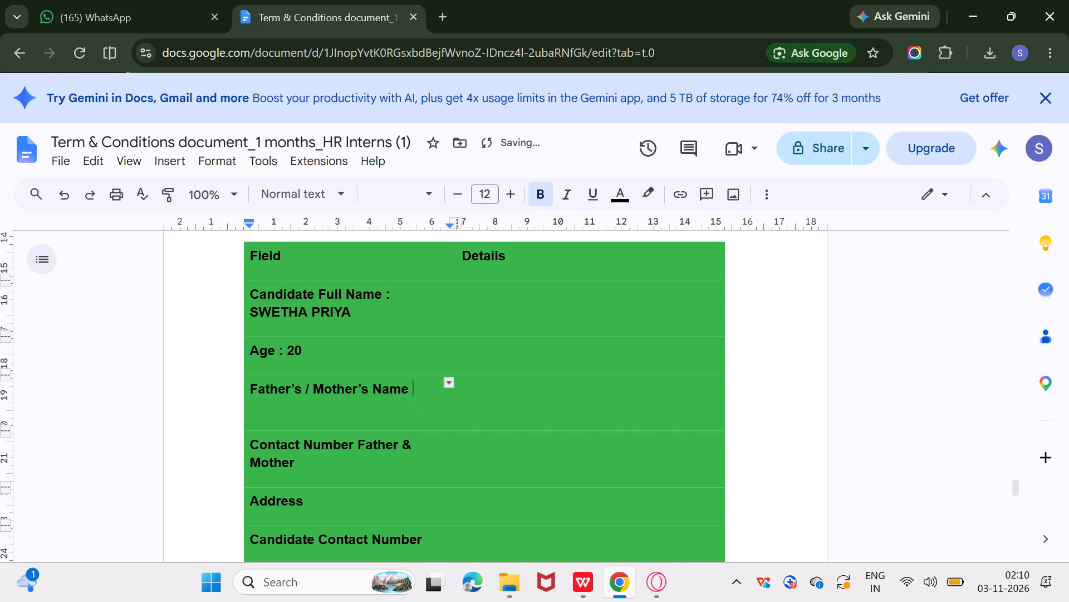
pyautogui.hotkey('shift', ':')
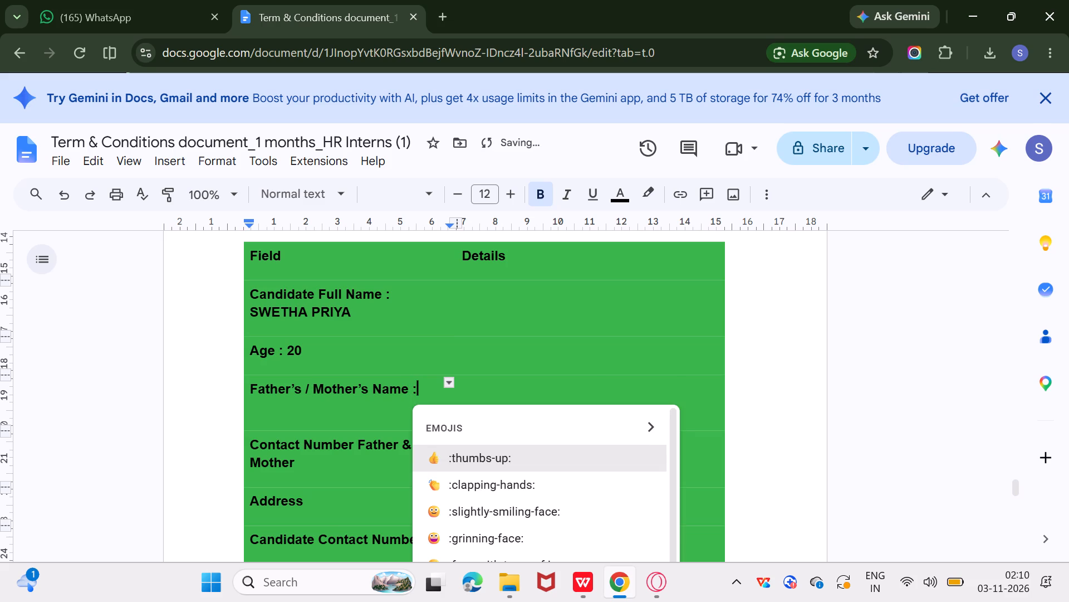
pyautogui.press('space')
pyautogui.press('Return')
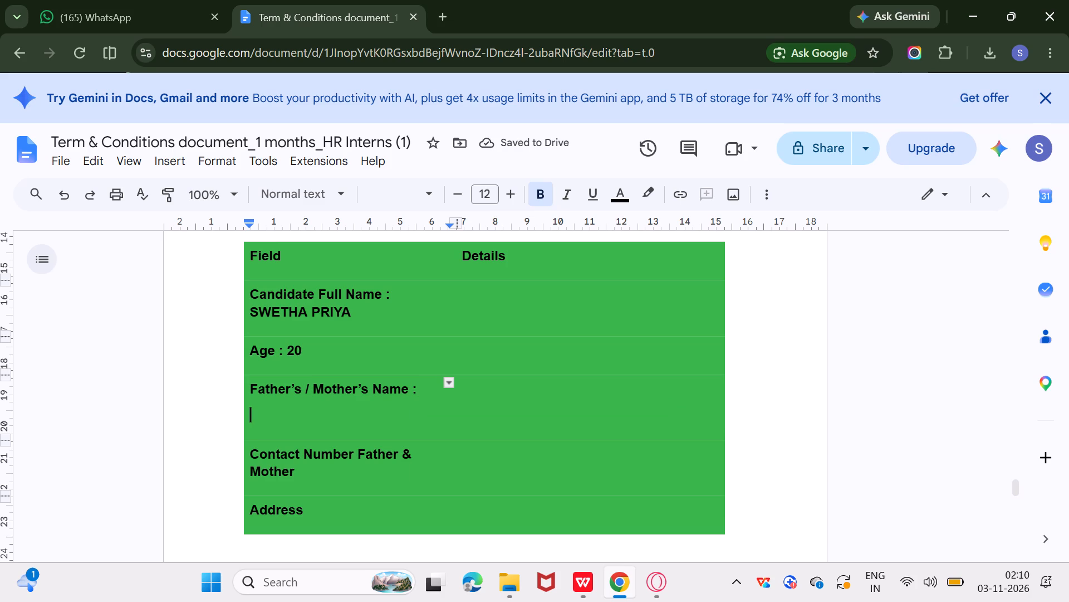
# Enter the father's and mother's names in capitals, separated by a slash, on the line below the Father's / Mother's Name label.
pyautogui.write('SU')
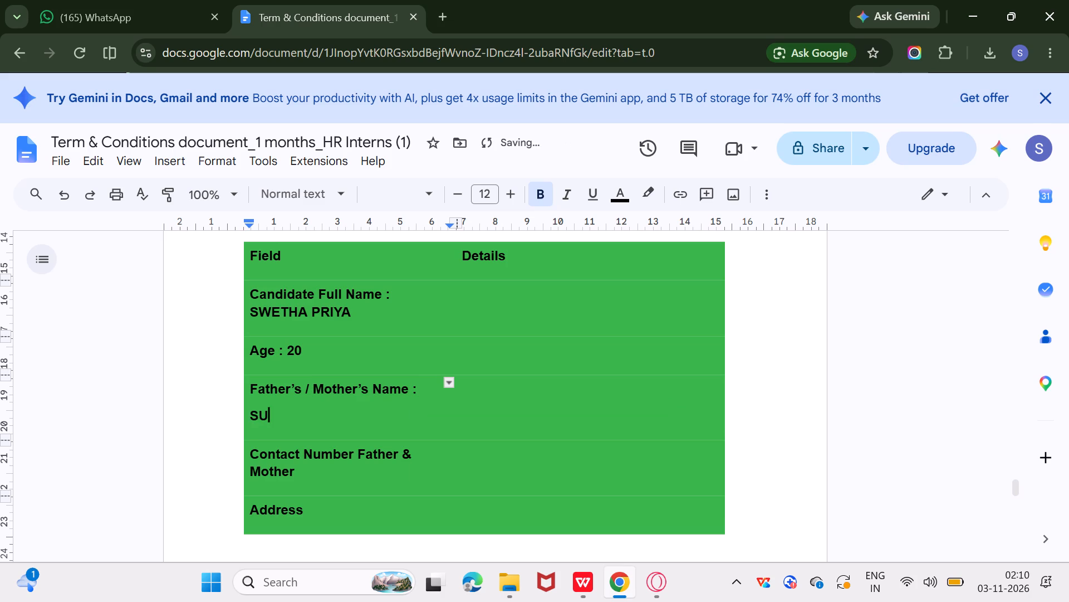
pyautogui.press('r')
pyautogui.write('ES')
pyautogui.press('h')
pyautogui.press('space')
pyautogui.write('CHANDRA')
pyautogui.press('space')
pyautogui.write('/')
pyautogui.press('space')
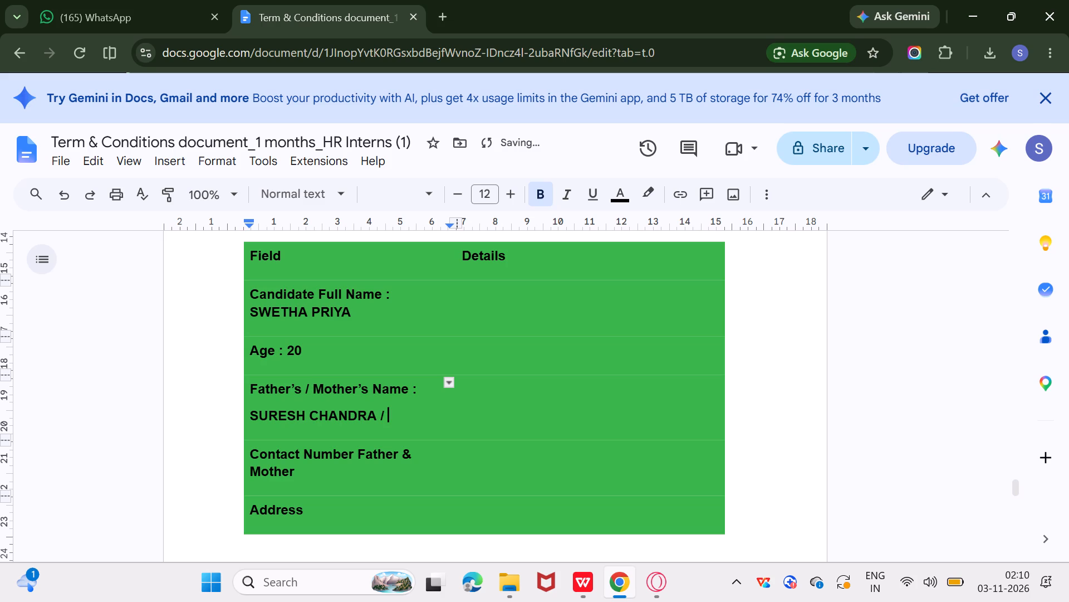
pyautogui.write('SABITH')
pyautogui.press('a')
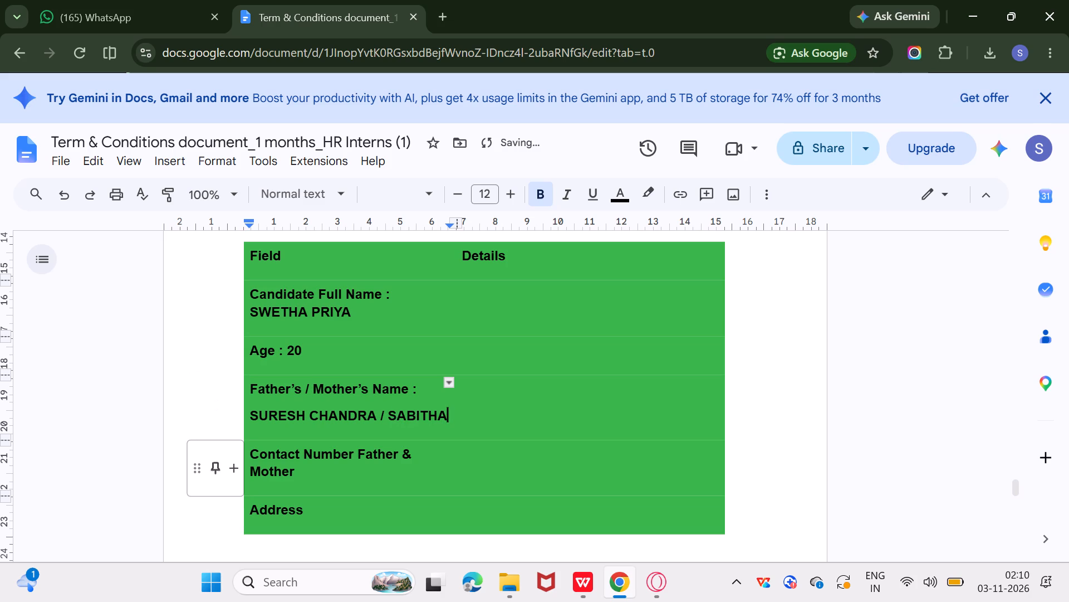
# Try to add a colon after the ampersand in the Contact Number Father & Mother label.
pyautogui.click(305, 473)
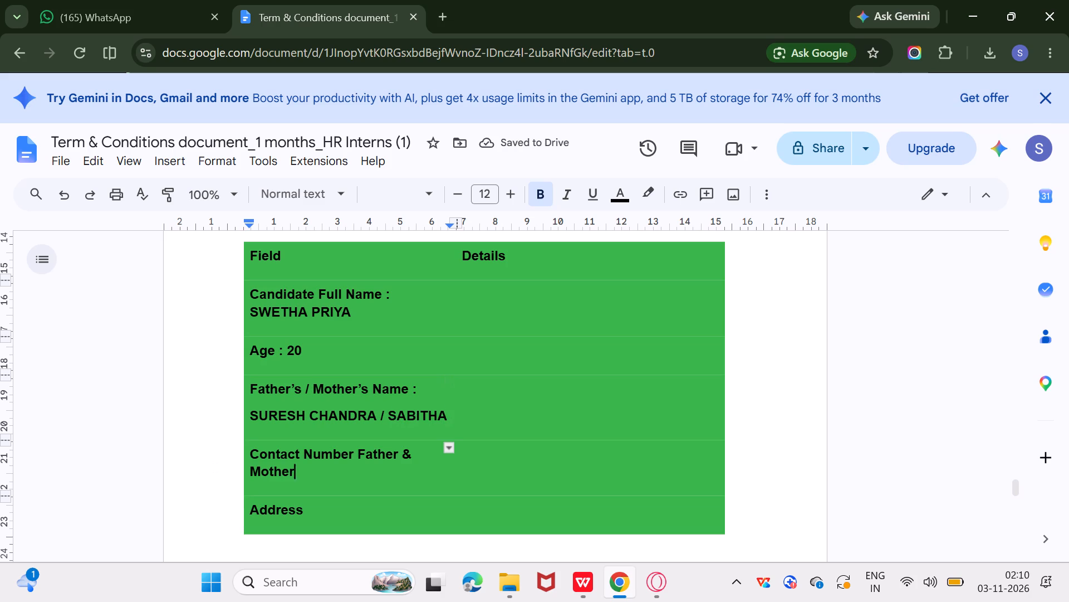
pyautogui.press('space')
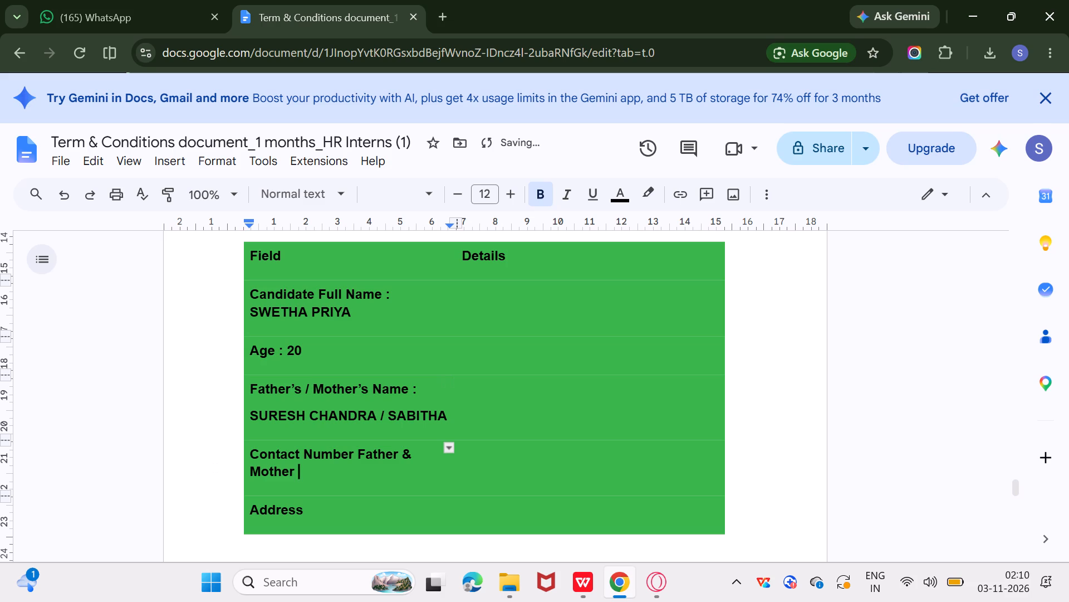
pyautogui.click(426, 462)
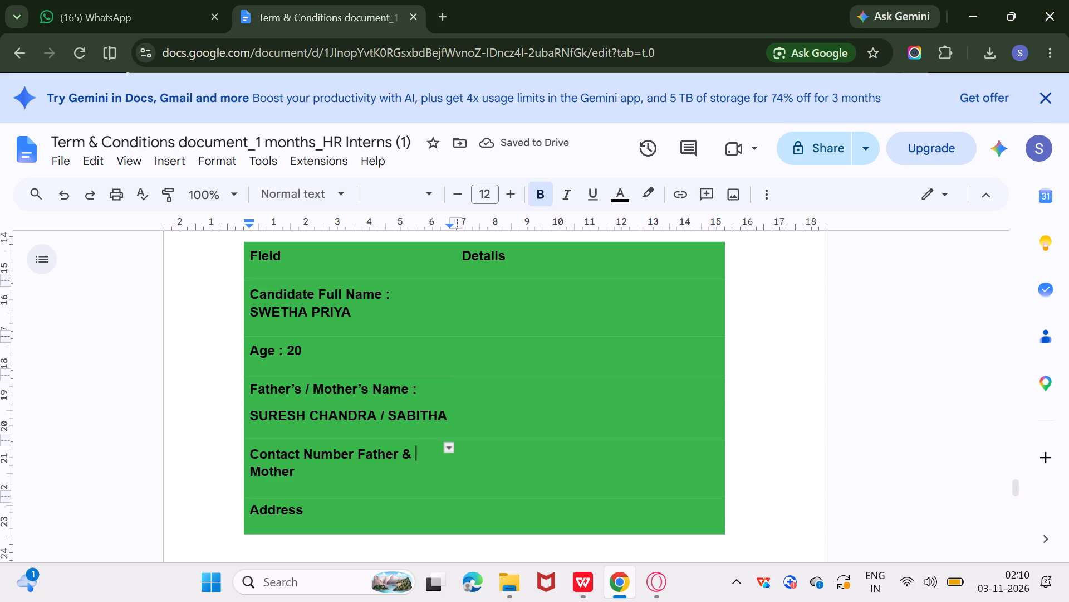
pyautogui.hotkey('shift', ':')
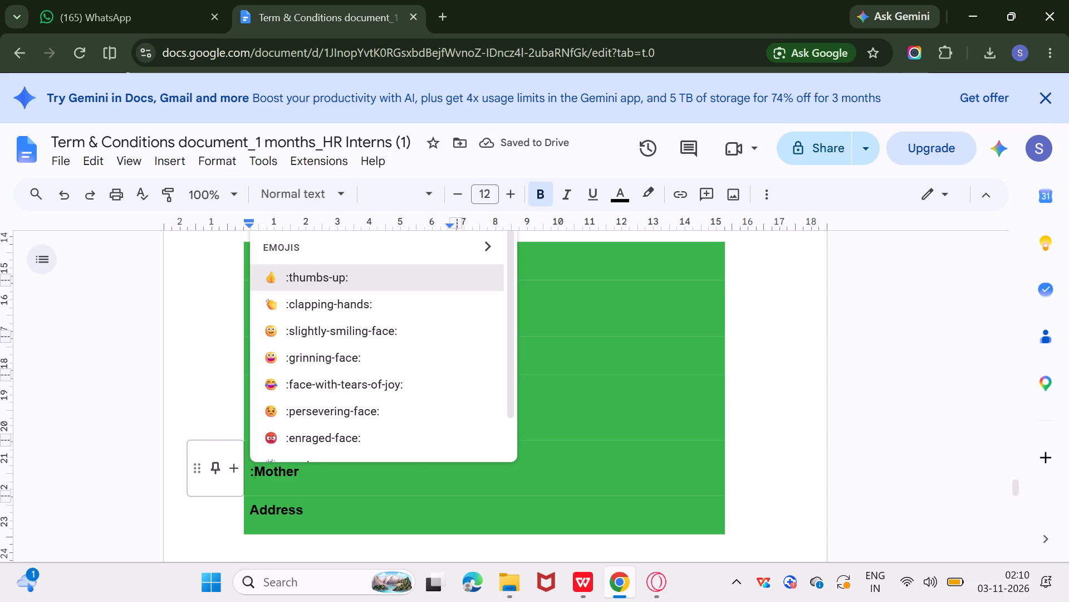
pyautogui.press('BackSpace')
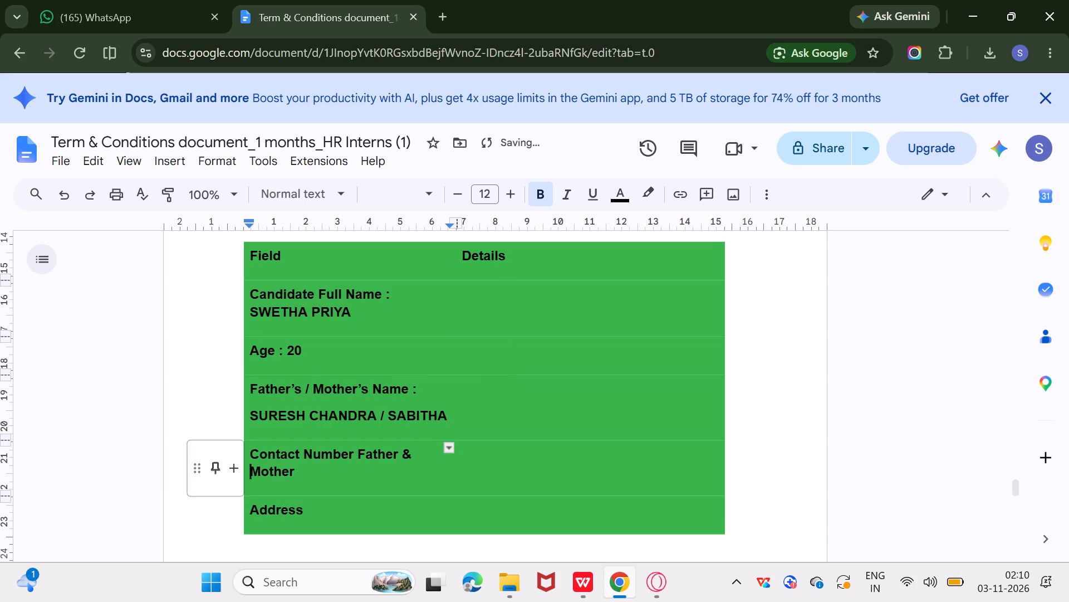
pyautogui.click(419, 460)
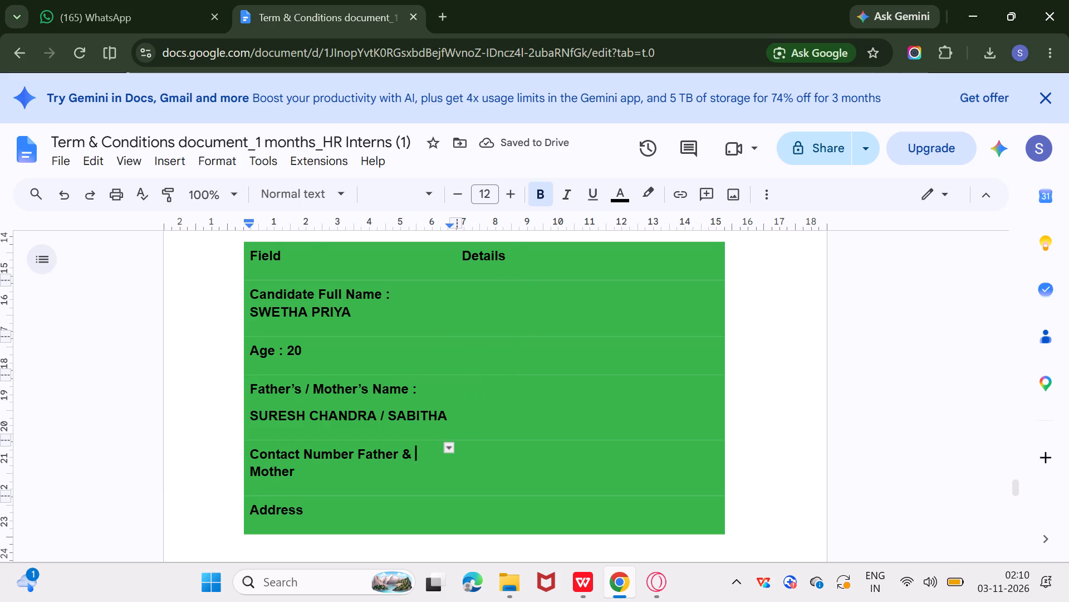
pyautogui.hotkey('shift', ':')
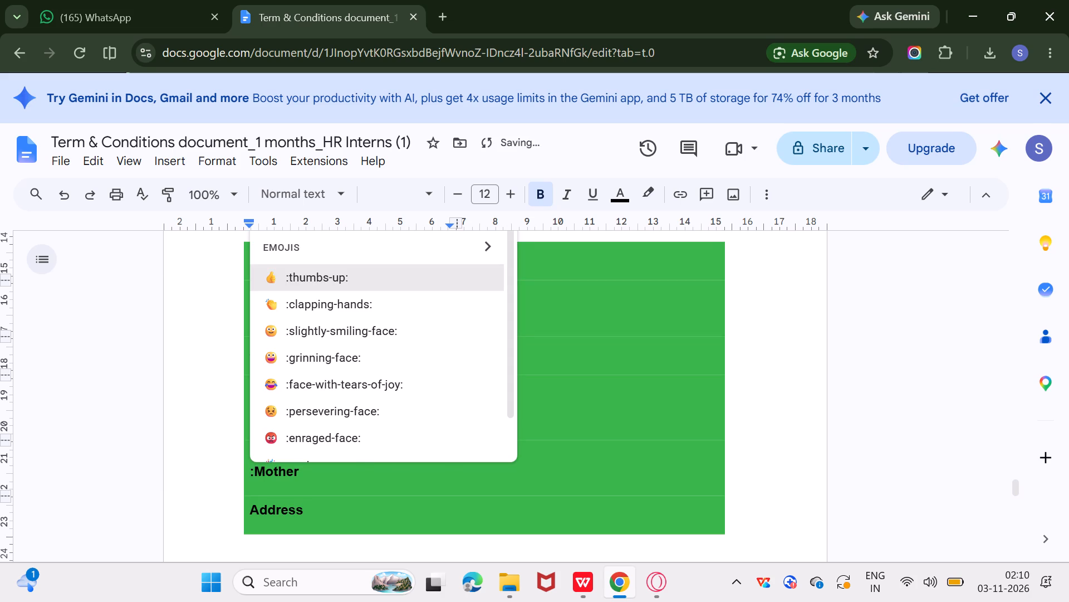
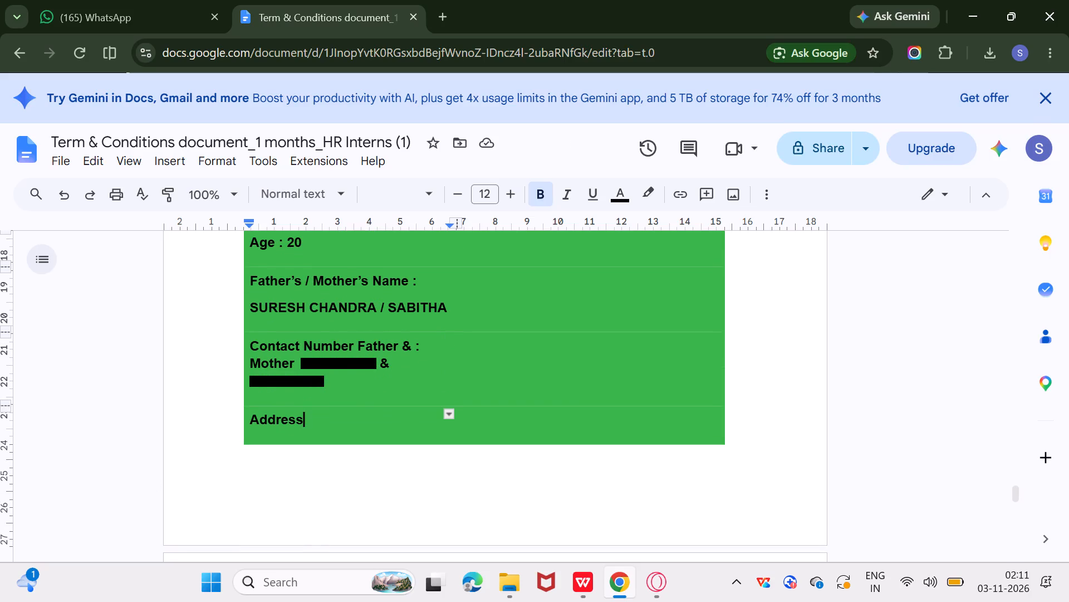
# Add a colon after the Address label in the candidate table and enter the intern's street line and city, separated by a comma.
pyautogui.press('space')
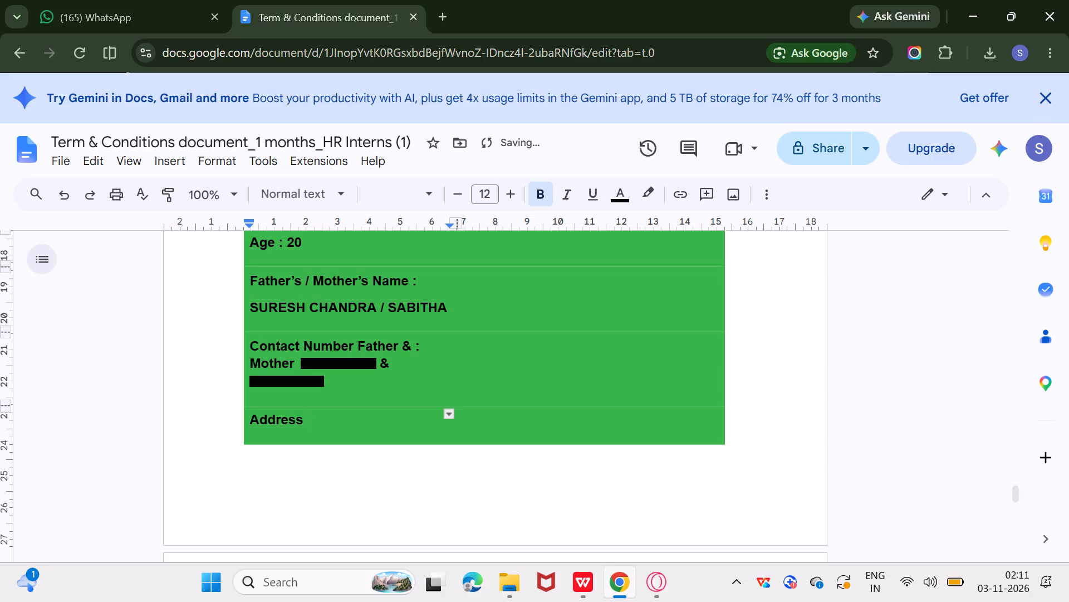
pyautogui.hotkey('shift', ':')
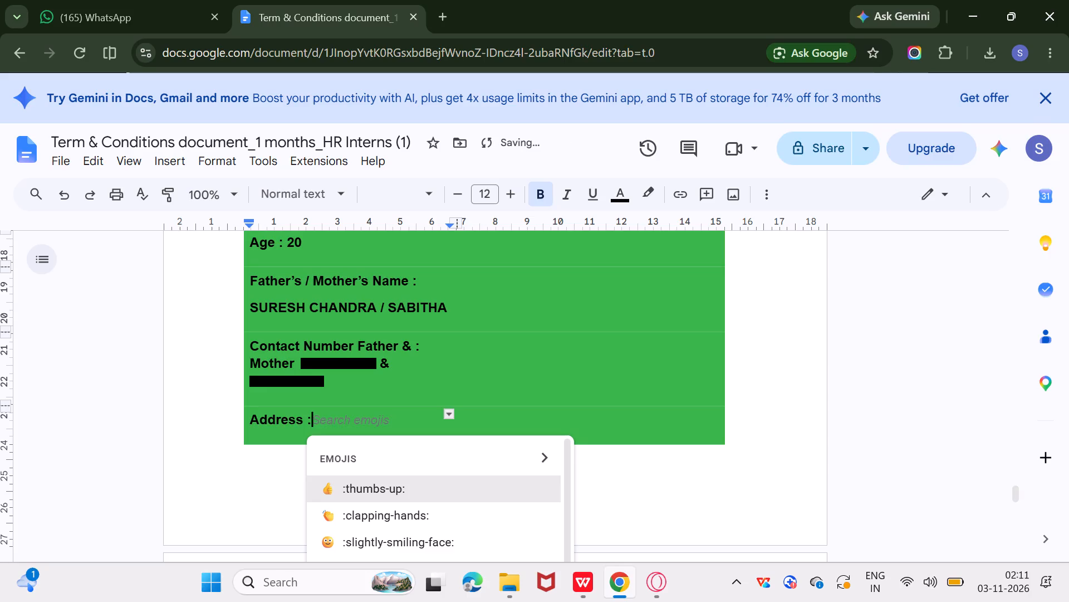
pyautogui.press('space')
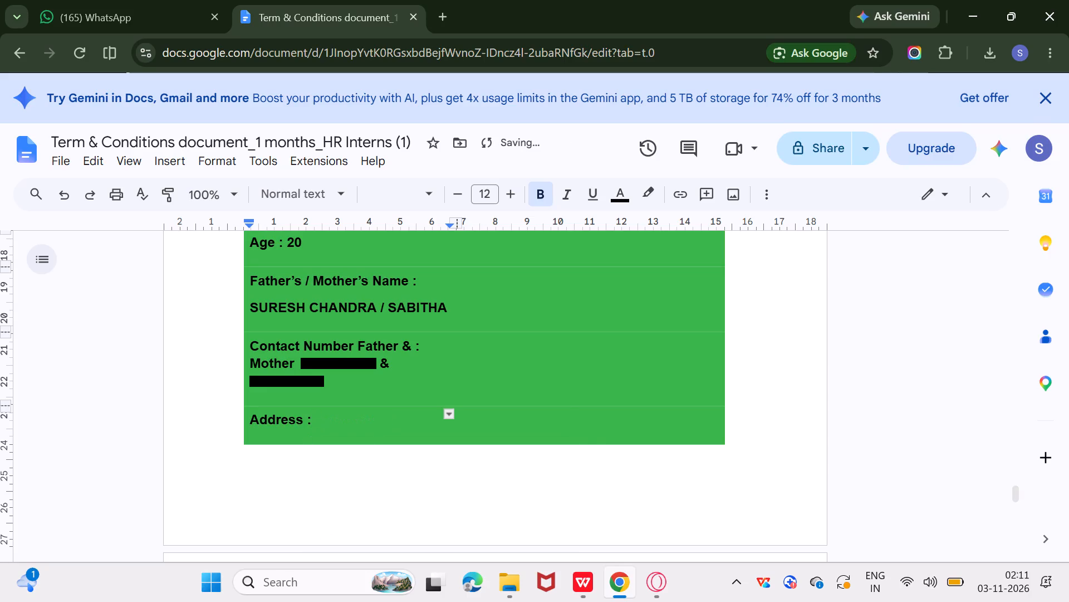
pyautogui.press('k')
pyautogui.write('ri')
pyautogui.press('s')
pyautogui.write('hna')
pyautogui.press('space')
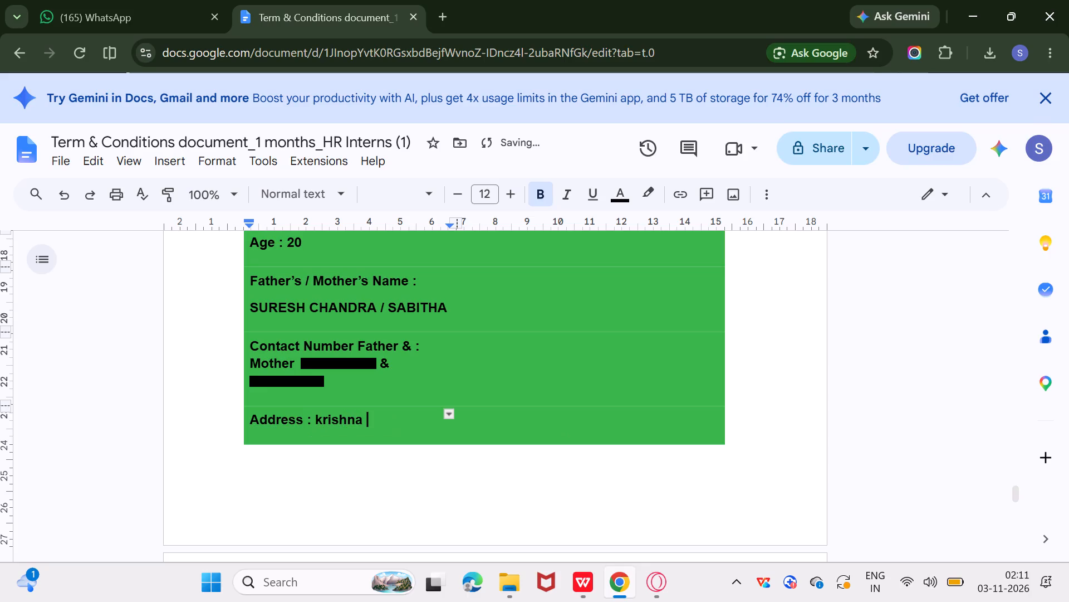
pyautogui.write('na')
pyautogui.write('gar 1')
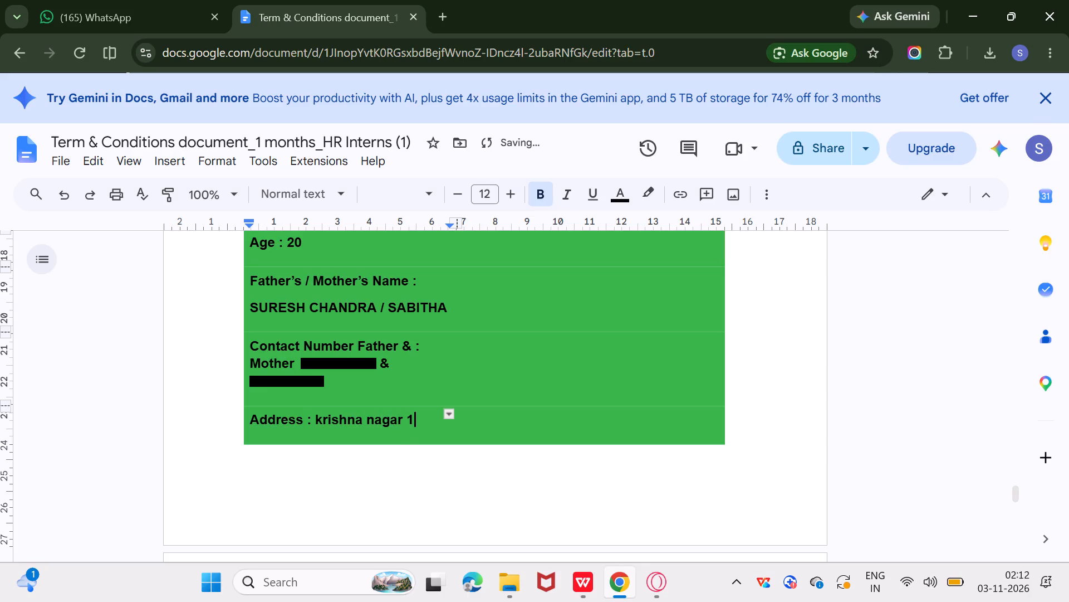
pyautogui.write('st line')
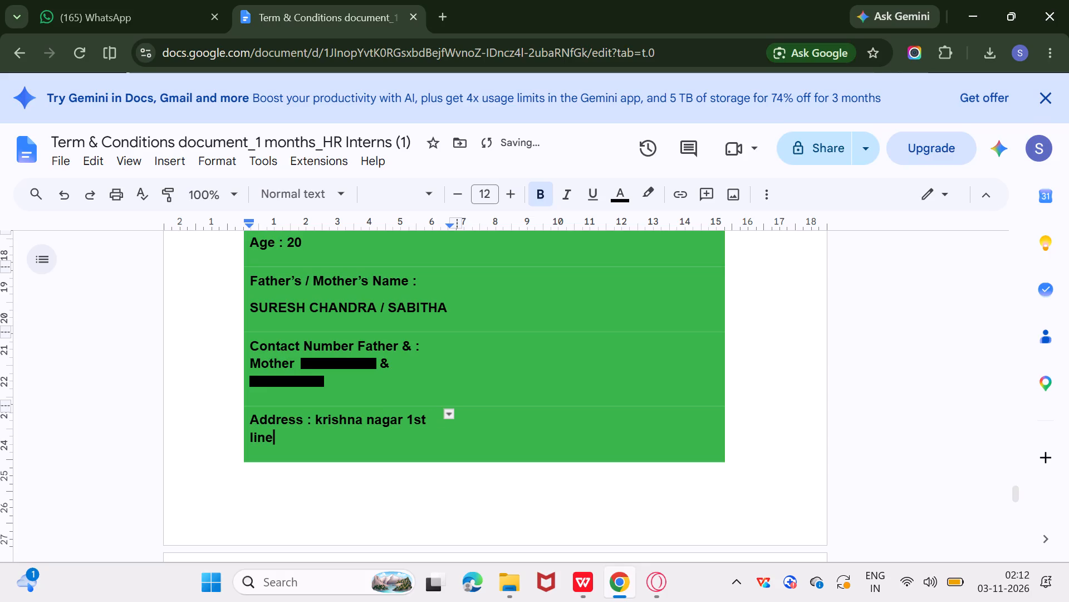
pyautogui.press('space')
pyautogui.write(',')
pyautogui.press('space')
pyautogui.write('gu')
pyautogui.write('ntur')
# Go to the remaining candidate detail fields on the document's last page, beginning with Candidate Contact Number.
pyautogui.scroll(-3, 310, 417)
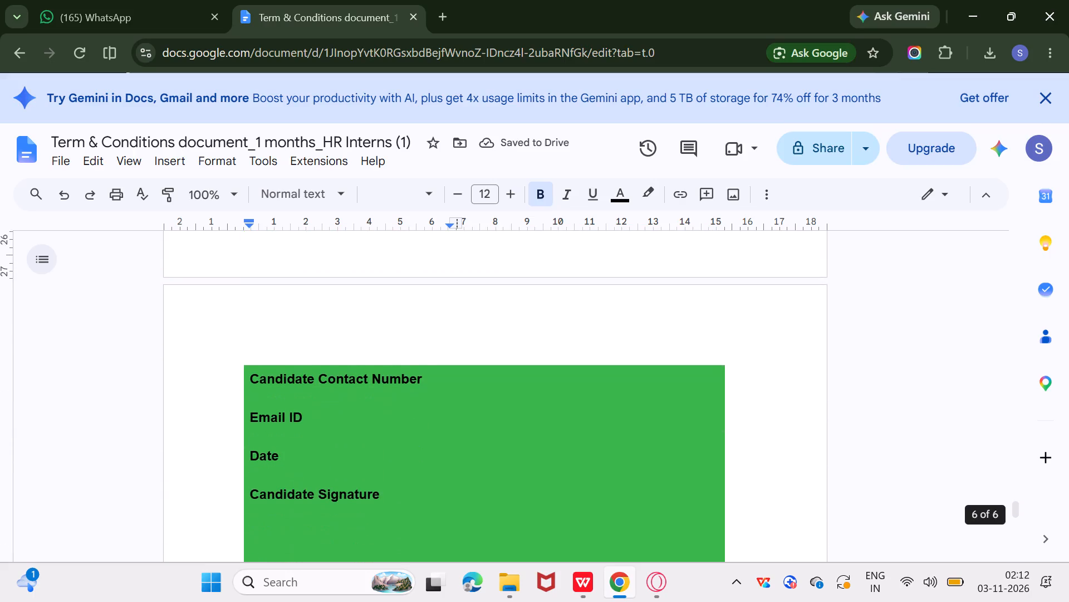
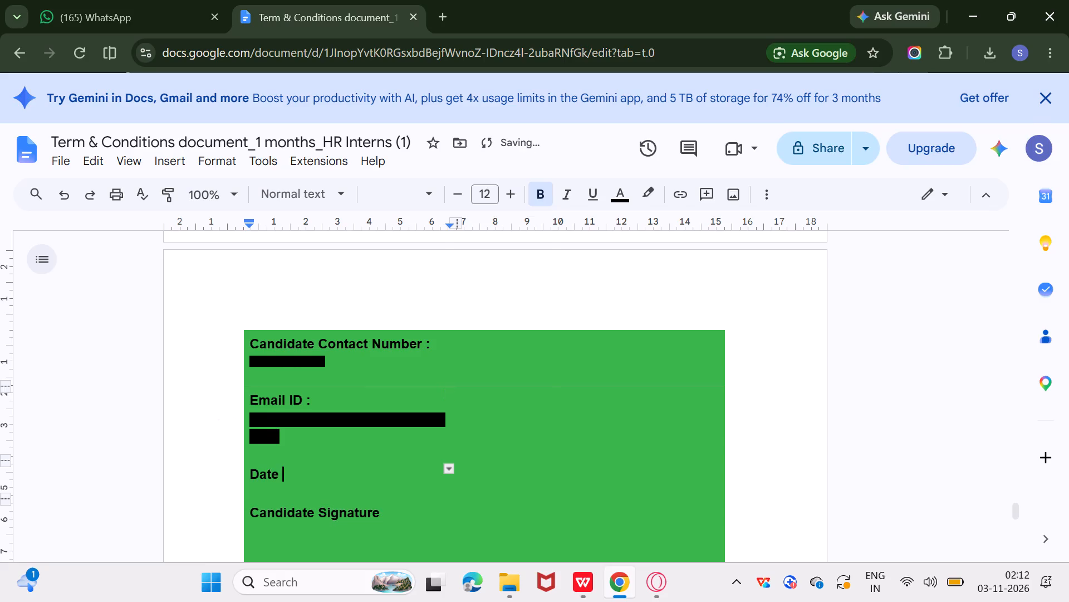
# Add a colon after the Date label in the candidate table and enter the date as 2 november 2026.
pyautogui.hotkey('shift', ':')
pyautogui.press('space')
pyautogui.write('2 n')
pyautogui.press('o')
pyautogui.write('vember')
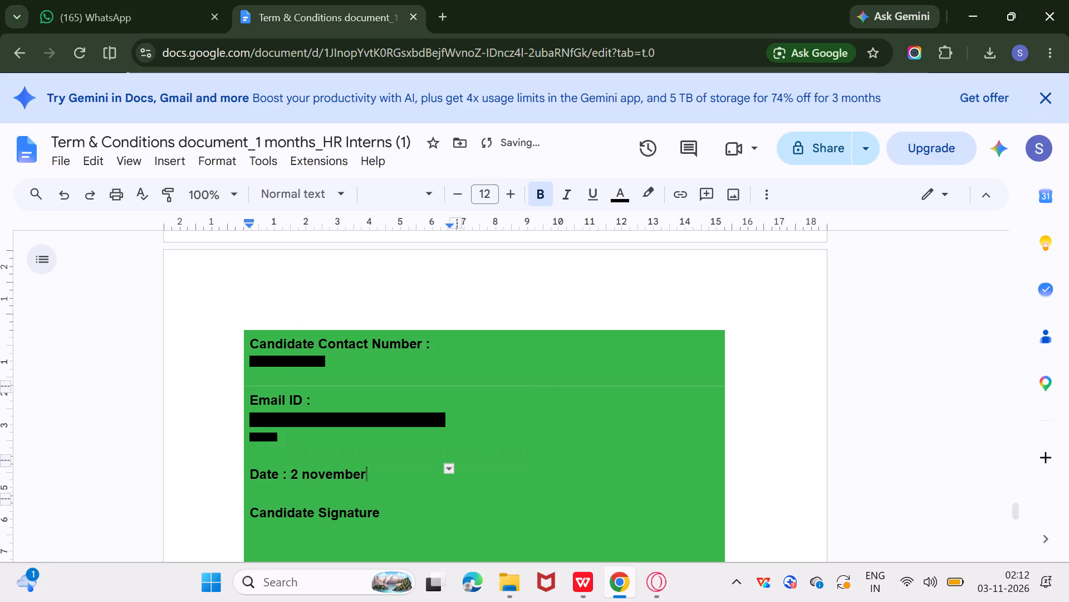
pyautogui.press('space')
pyautogui.write('202')
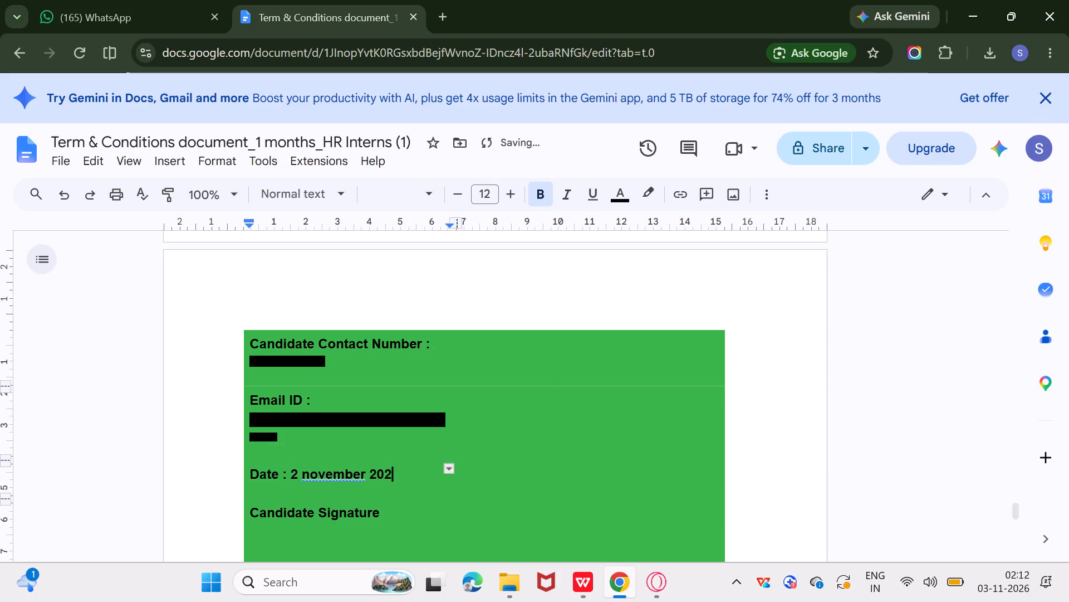
pyautogui.press('6')
# Add a space and a colon after the Candidate Signature label at the end of the candidate table.
pyautogui.scroll(-1, 285, 475)
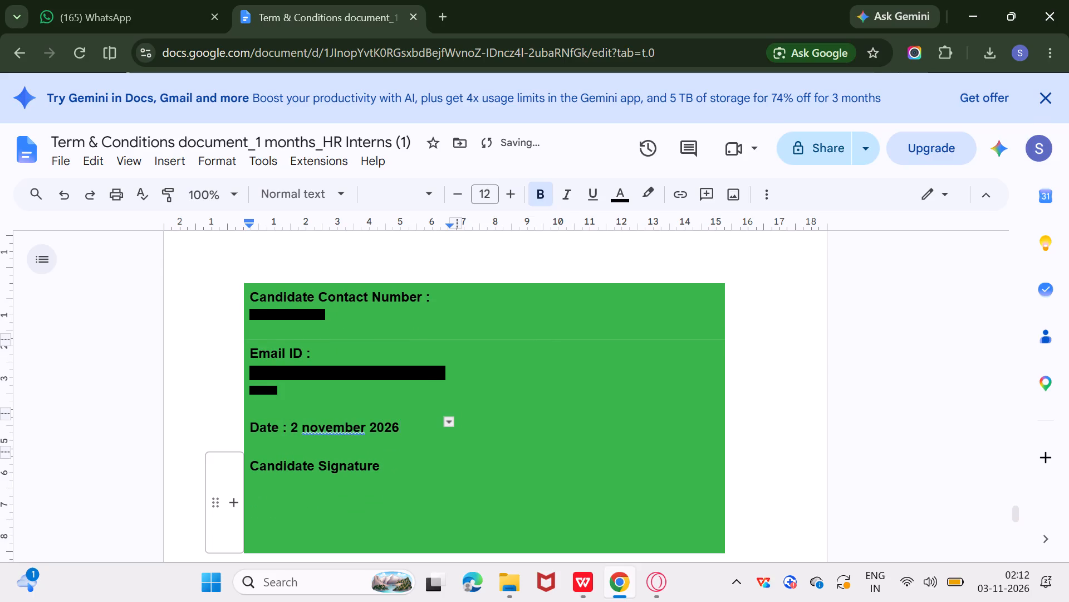
pyautogui.click(394, 473)
pyautogui.press('space')
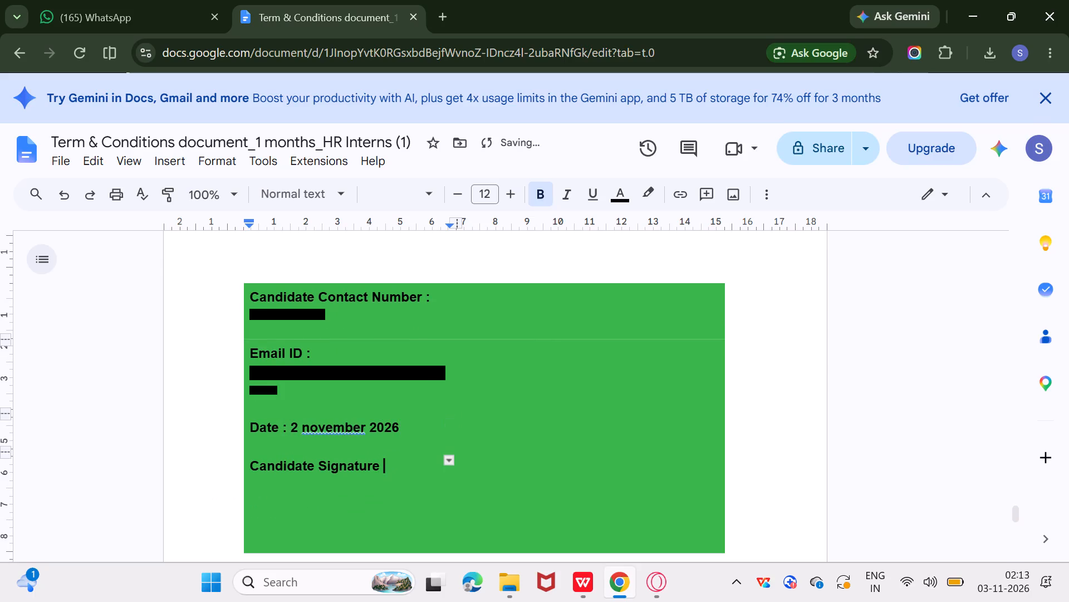
pyautogui.hotkey('shift', ':')
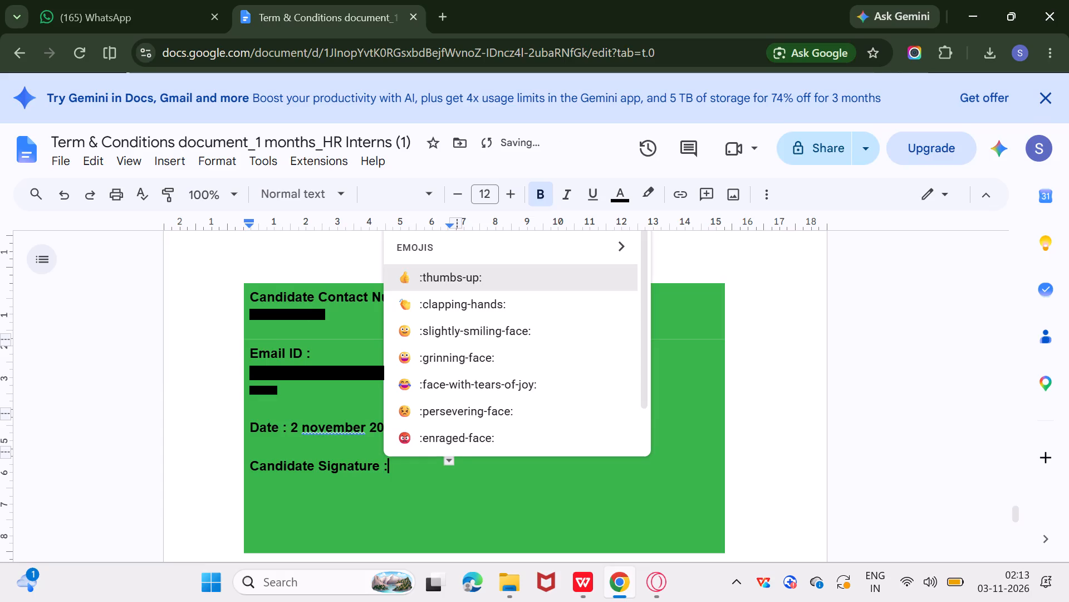
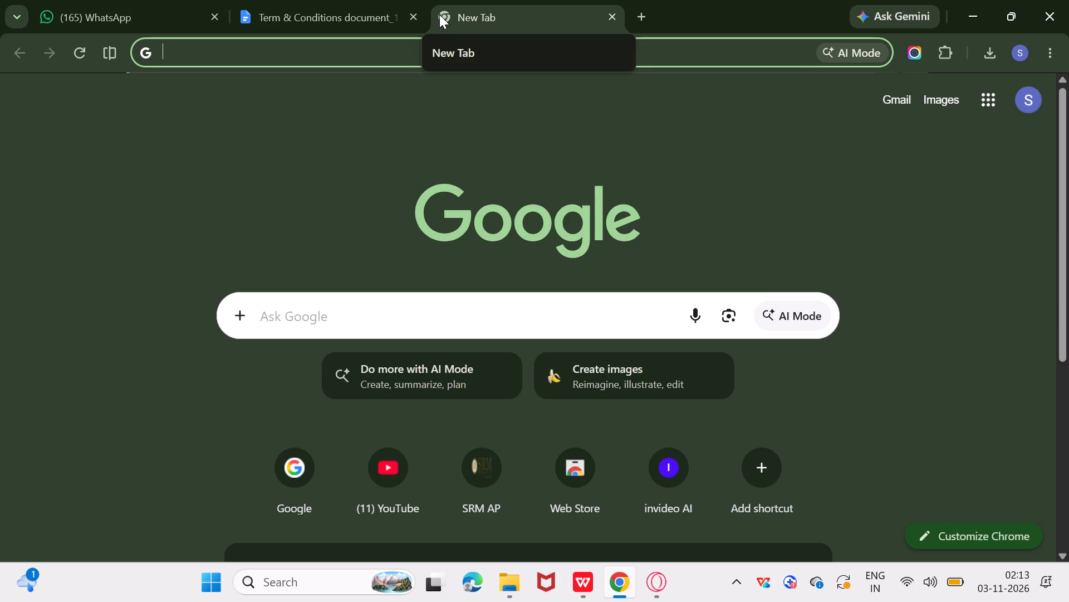
# Search Google for "candiate signature" and skim the results for what the field requires, returning to the Terms & Conditions document.
pyautogui.write('ca')
pyautogui.press('n')
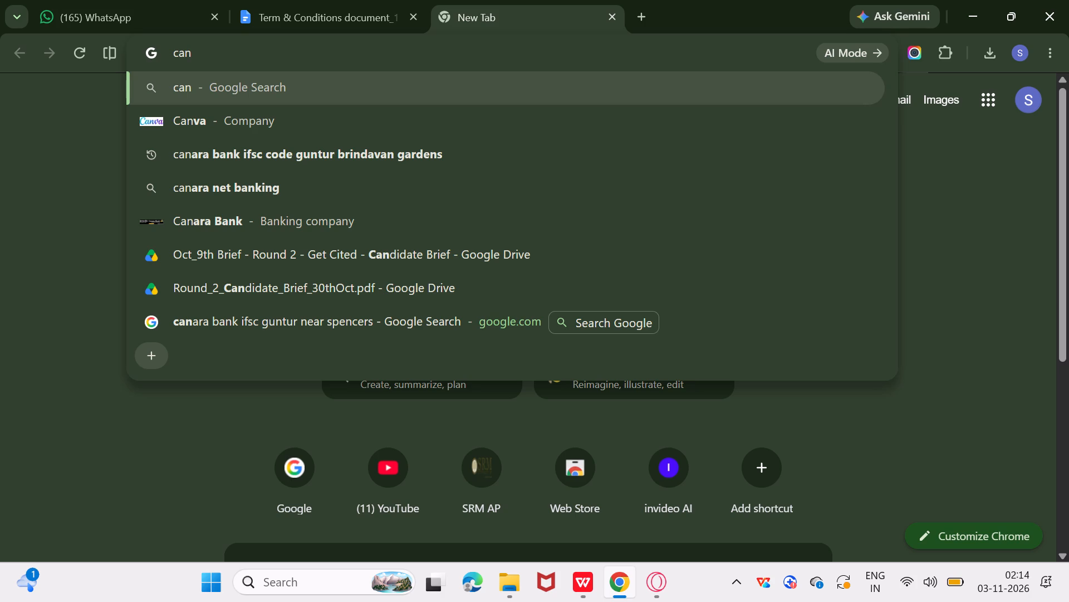
pyautogui.press('d')
pyautogui.write('iat')
pyautogui.press('e')
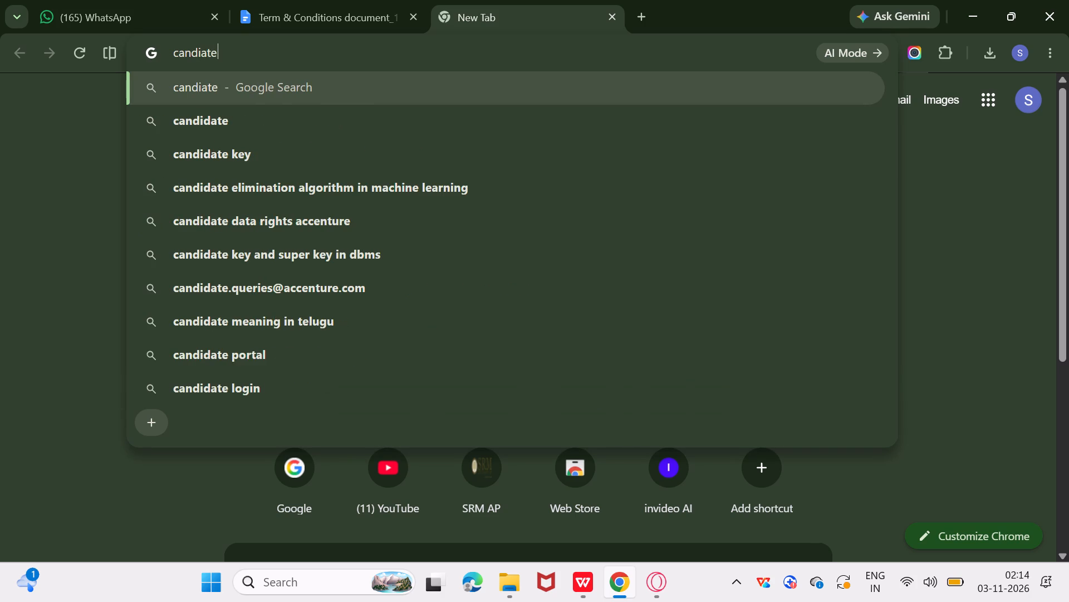
pyautogui.press('space')
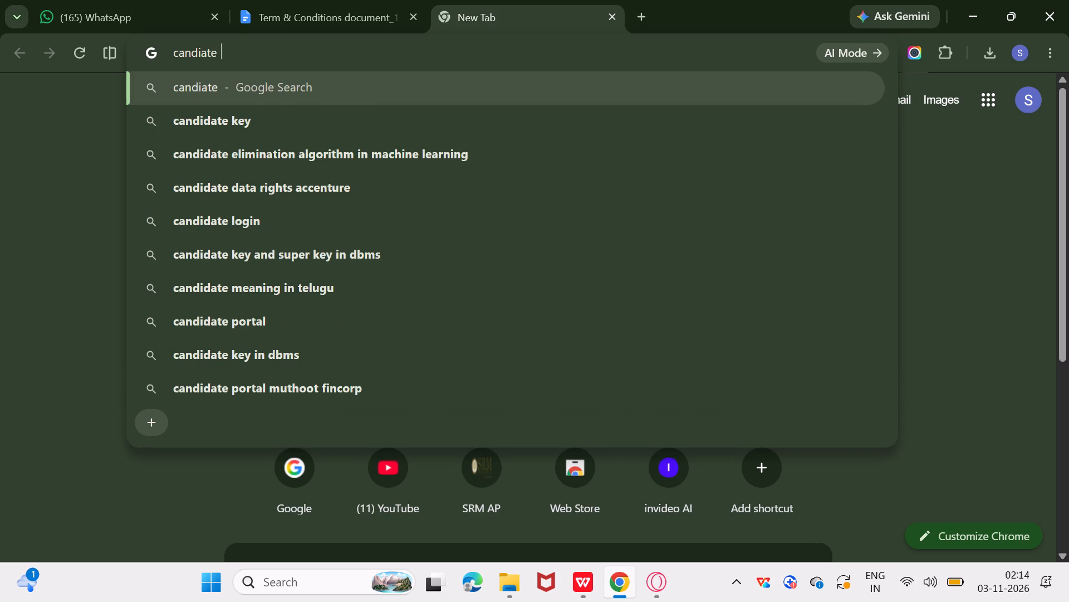
pyautogui.write('signature')
pyautogui.press('Return')
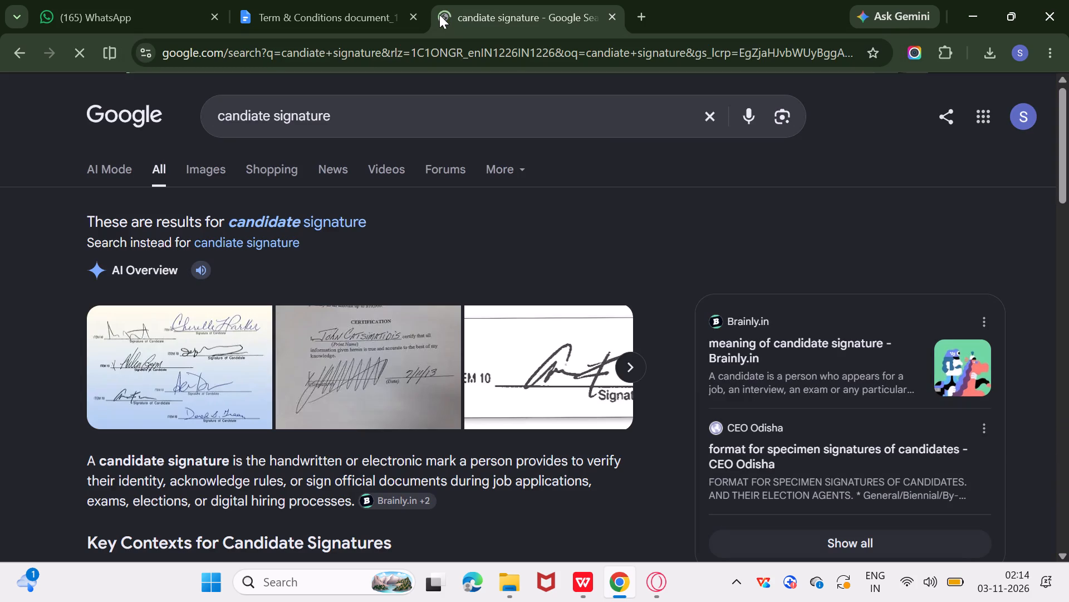
pyautogui.scroll(-3, 288, 296)
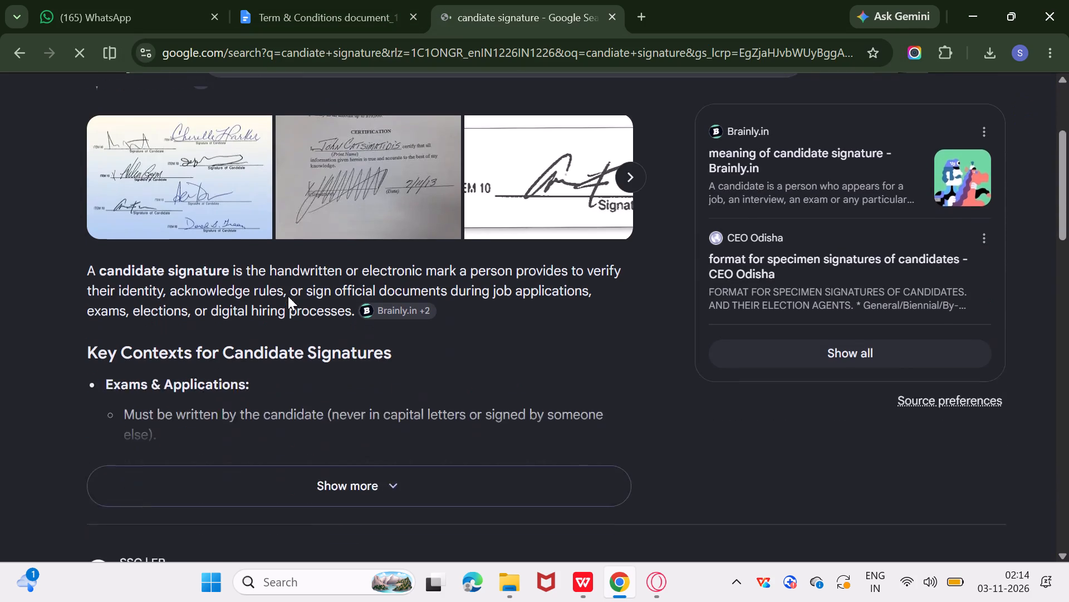
pyautogui.hscroll(-1, 288, 296)
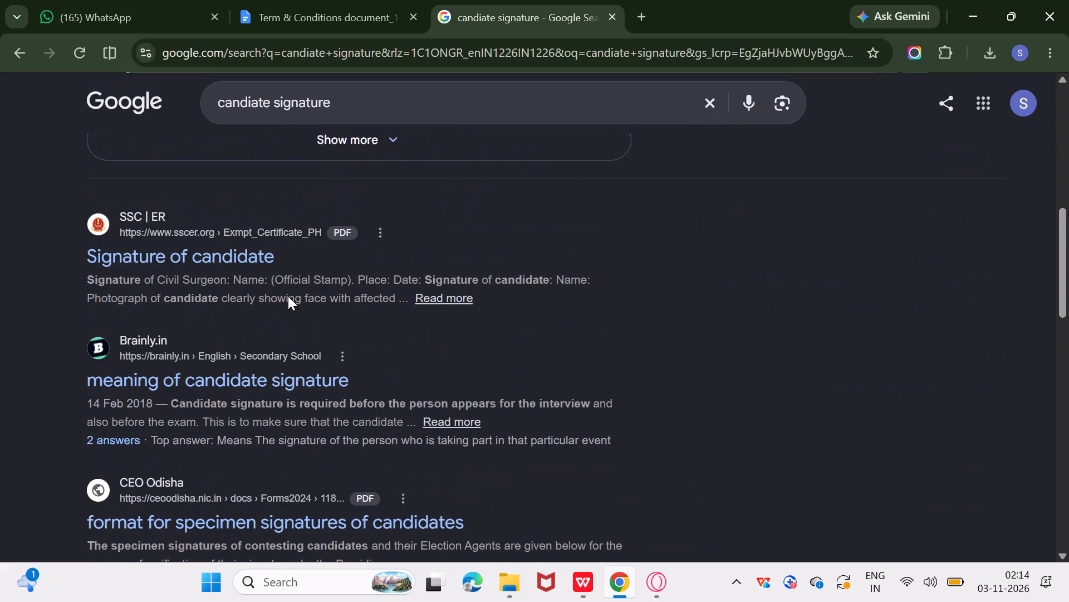
pyautogui.hscroll(-1, 288, 296)
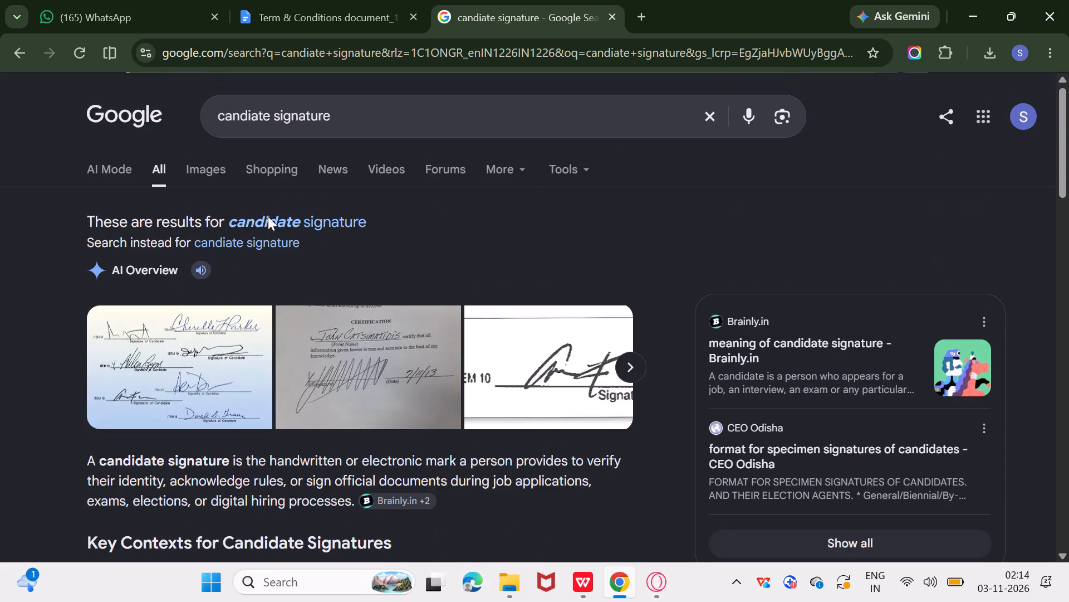
pyautogui.click(266, 0)
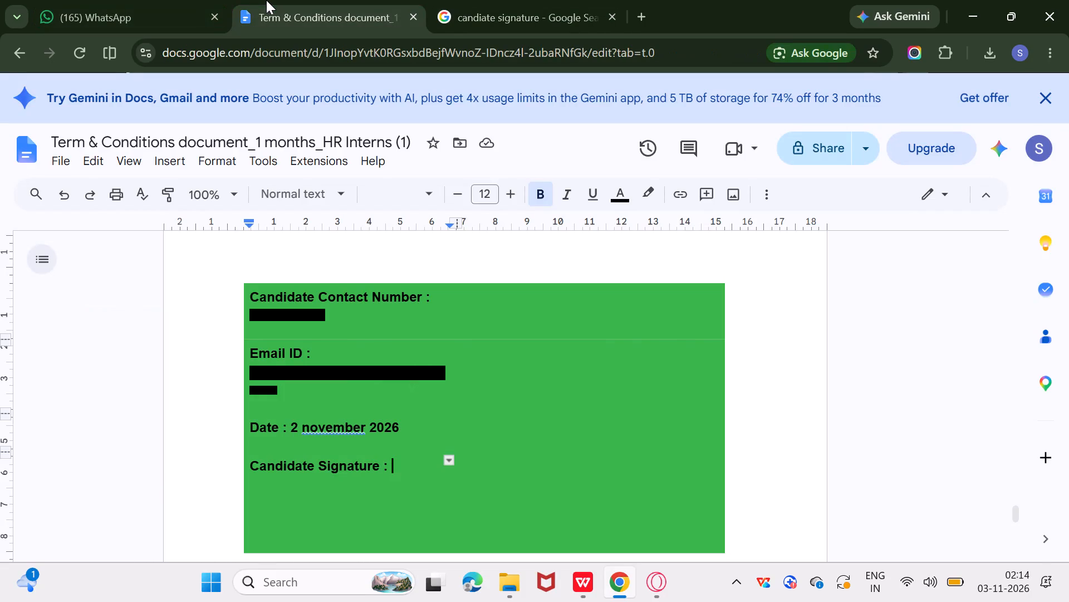